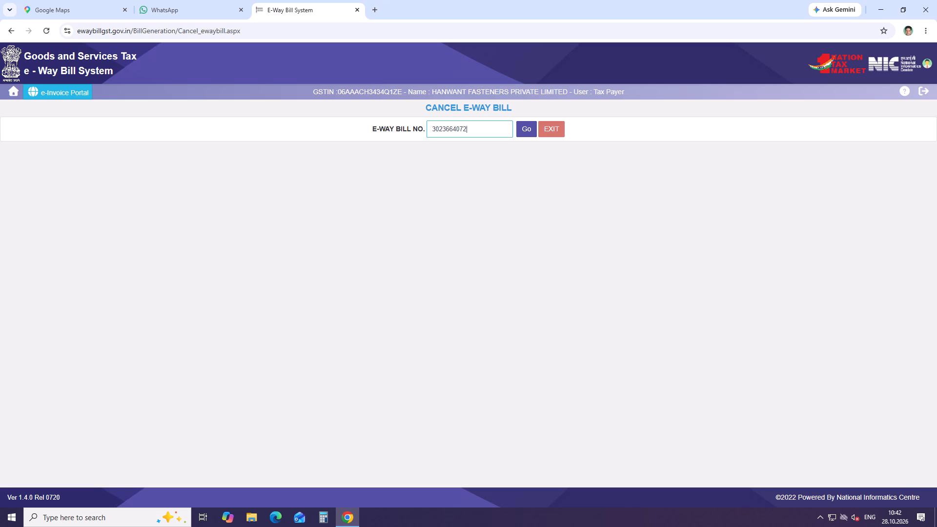
{"action": "type", "text": "58"}
{"action": "left_click", "coordinate": [530, 132]}
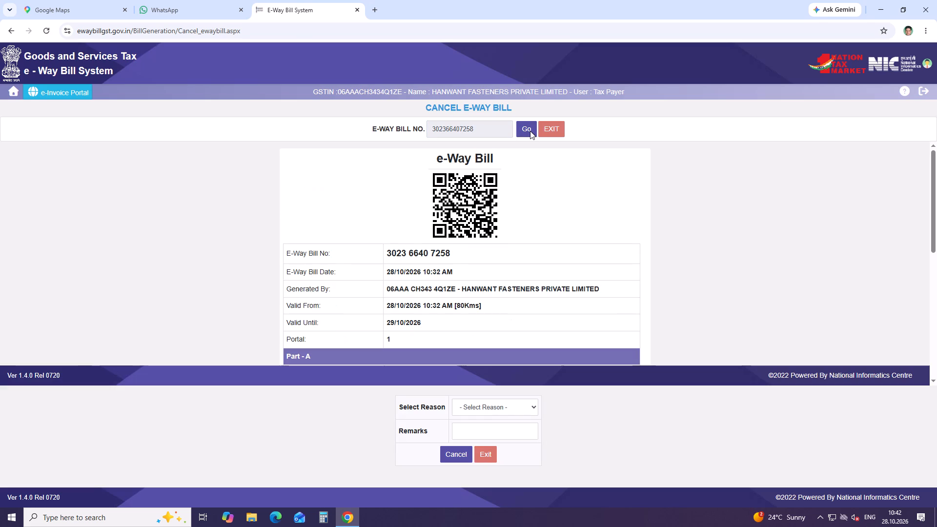
Set the e-way bill's cancellation reason to Data Entry mistake.
{"action": "left_click", "coordinate": [505, 410]}
{"action": "left_click", "coordinate": [480, 461]}
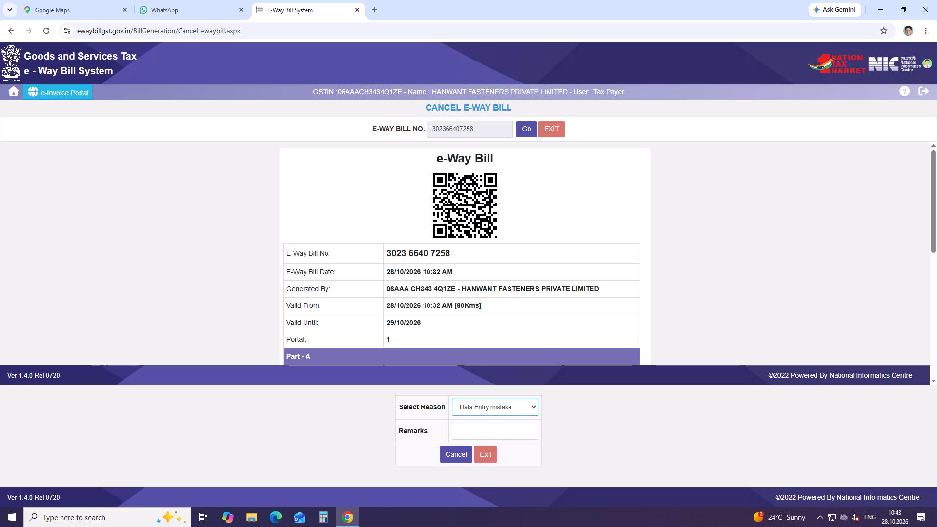
{"action": "key", "text": "minus"}
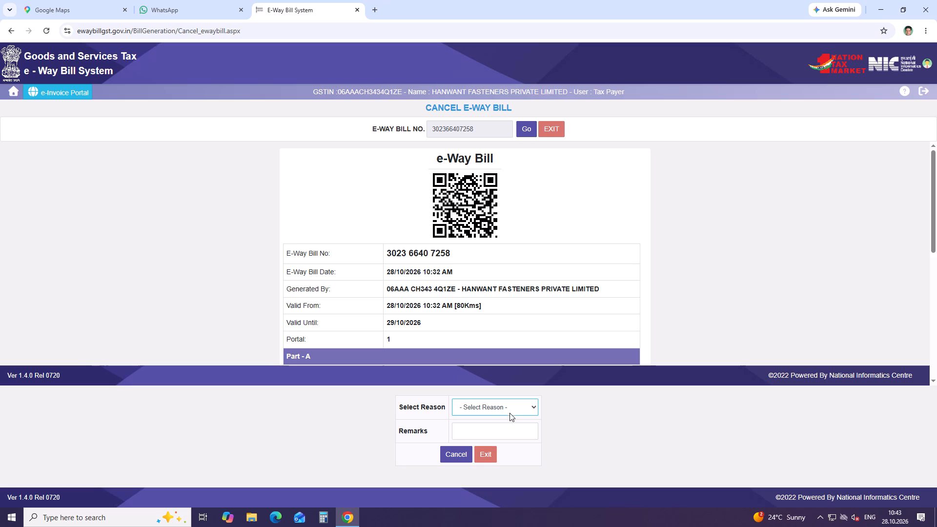
{"action": "left_click", "coordinate": [511, 407]}
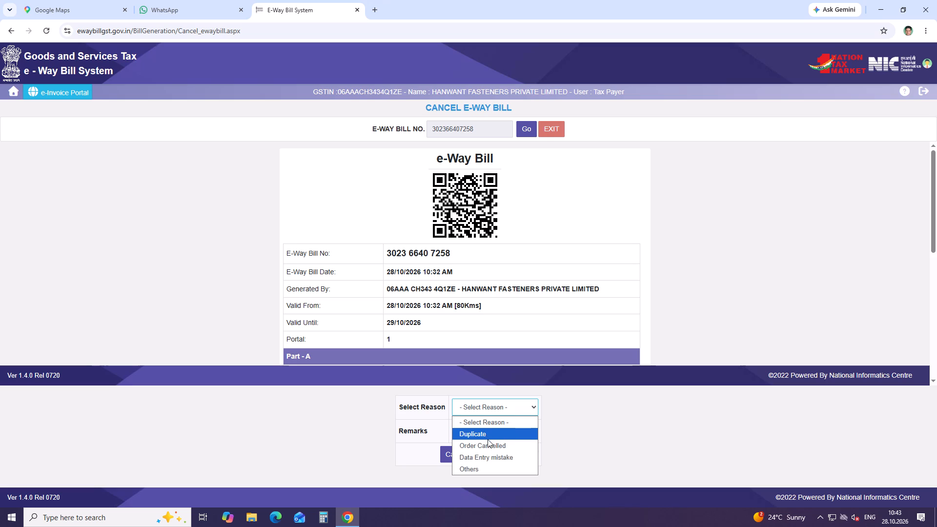
{"action": "left_click", "coordinate": [487, 456]}
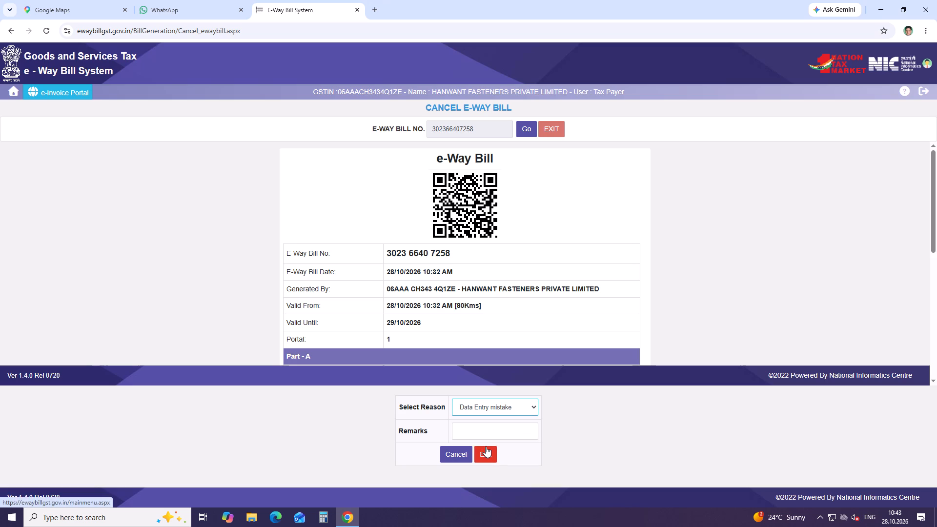
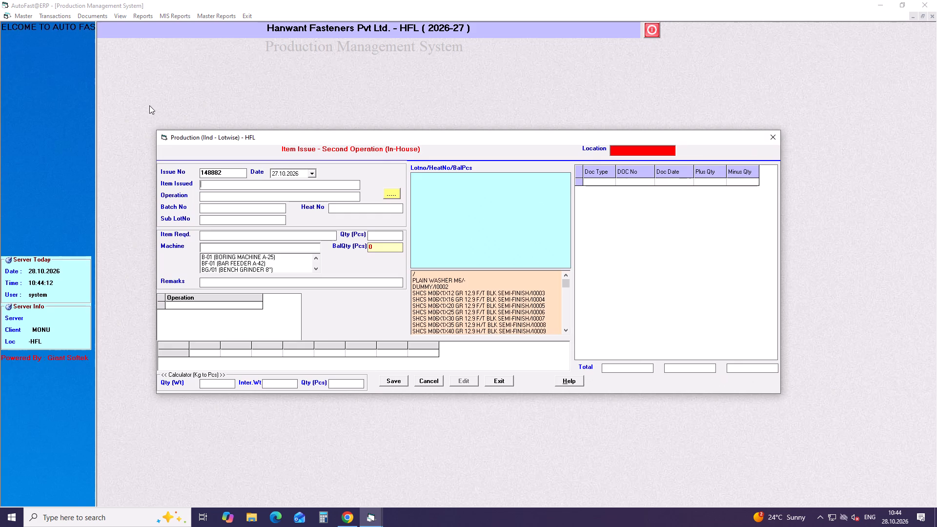
Choose SCREW WASHER 5 X 25/I0296 as the issued item for the second-operation item issue.
{"action": "type", "text": "screw"}
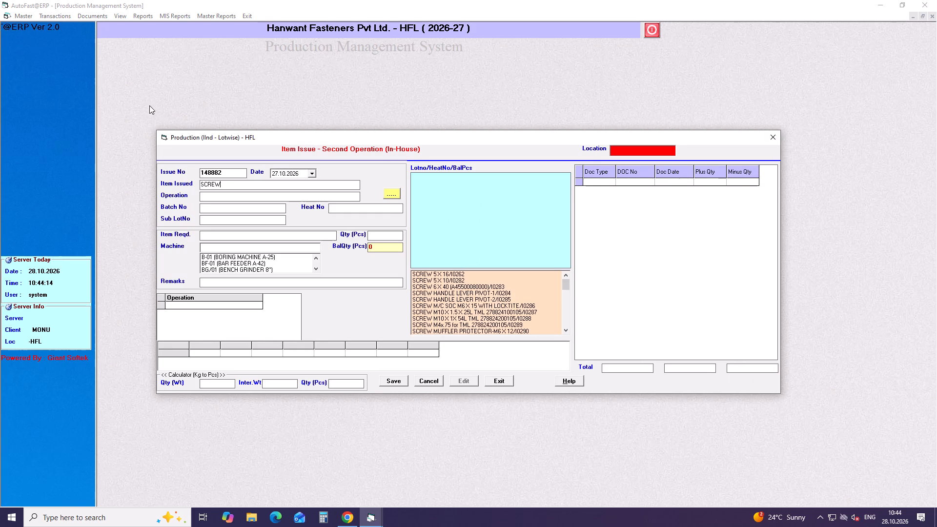
{"action": "key", "text": "space"}
{"action": "type", "text": "was"}
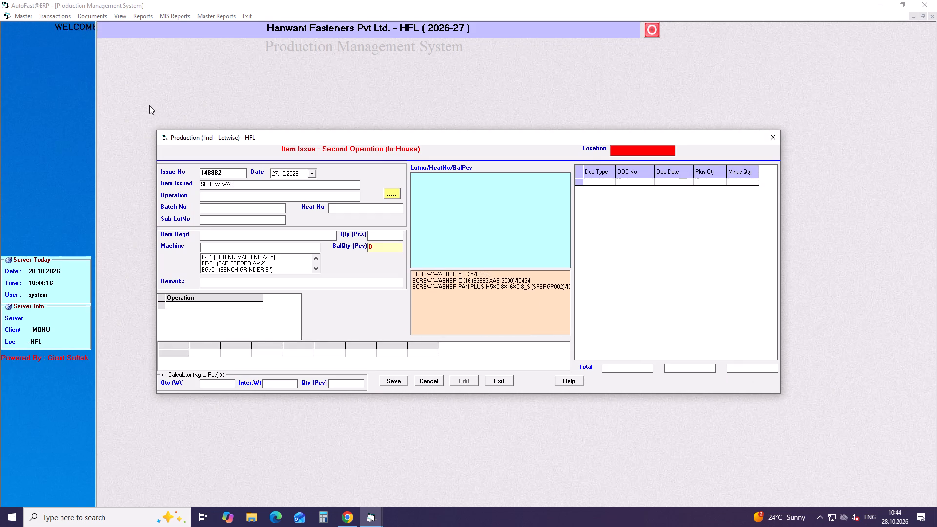
{"action": "key", "text": "Down"}
{"action": "key", "text": "Down"}
{"action": "key", "text": "Return"}
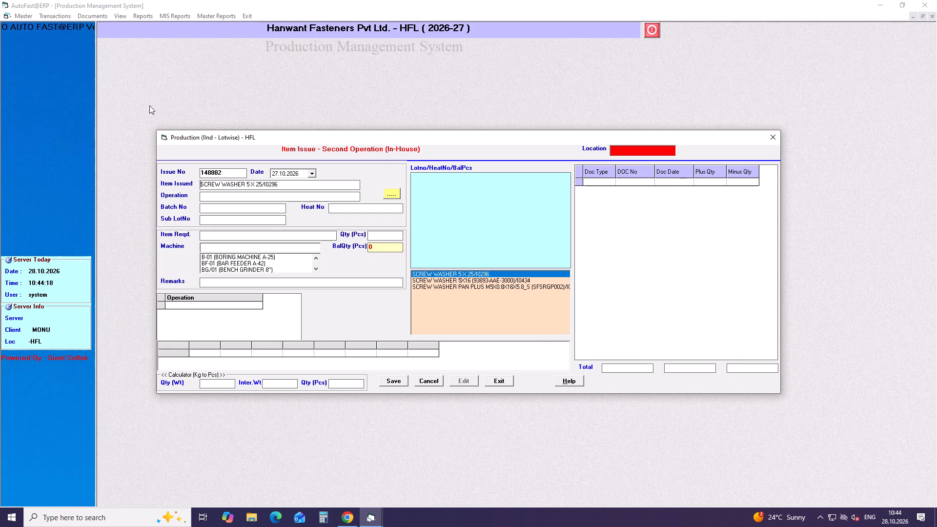
{"action": "key", "text": "Return"}
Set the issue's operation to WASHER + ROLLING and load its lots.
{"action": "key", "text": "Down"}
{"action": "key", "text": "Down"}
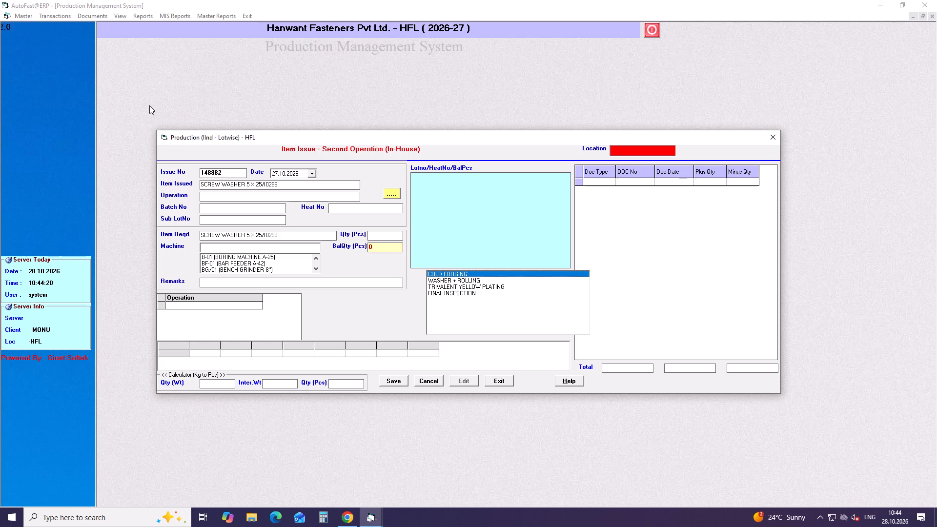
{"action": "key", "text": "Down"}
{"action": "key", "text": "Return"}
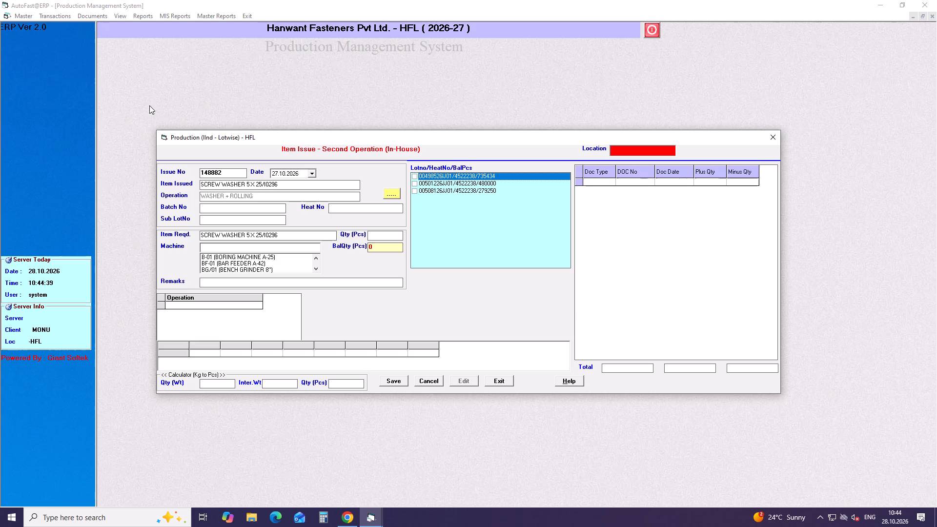
Change the issue's operation to TRIVALENT YELLOW PLATING and load its lots.
{"action": "left_click", "coordinate": [280, 186]}
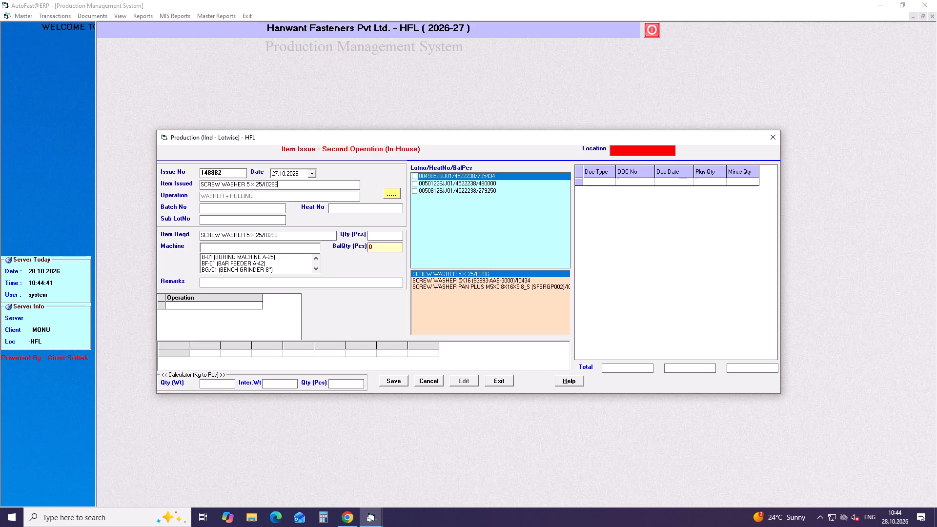
{"action": "key", "text": "Return"}
{"action": "key", "text": "Down"}
{"action": "key", "text": "Down"}
{"action": "key", "text": "Down"}
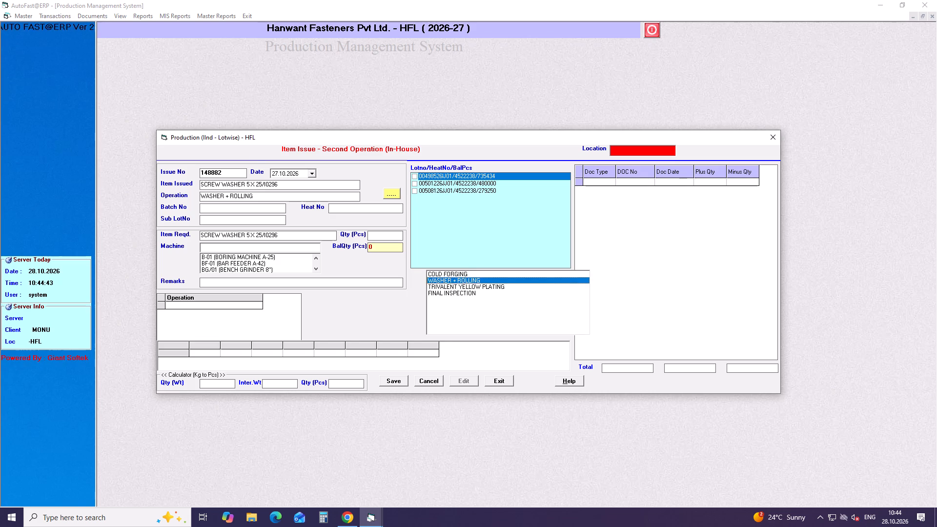
{"action": "key", "text": "Down"}
{"action": "key", "text": "Return"}
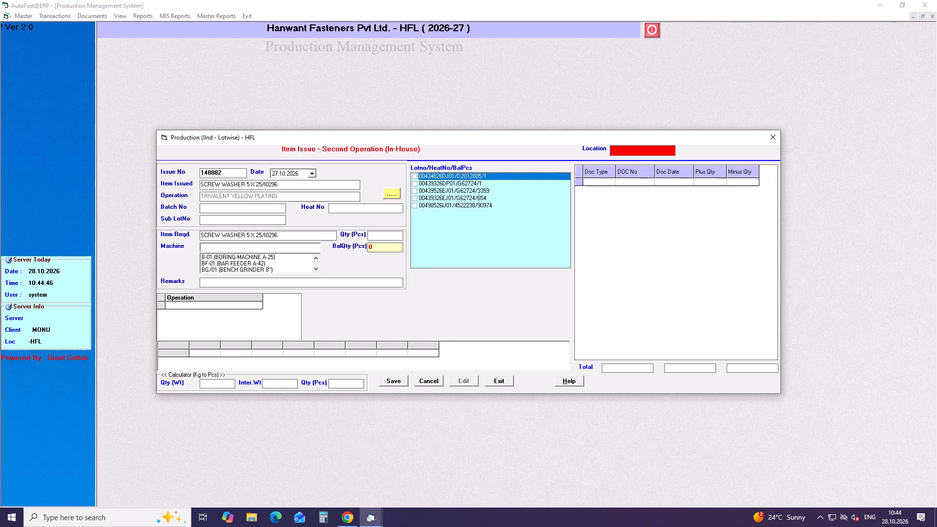
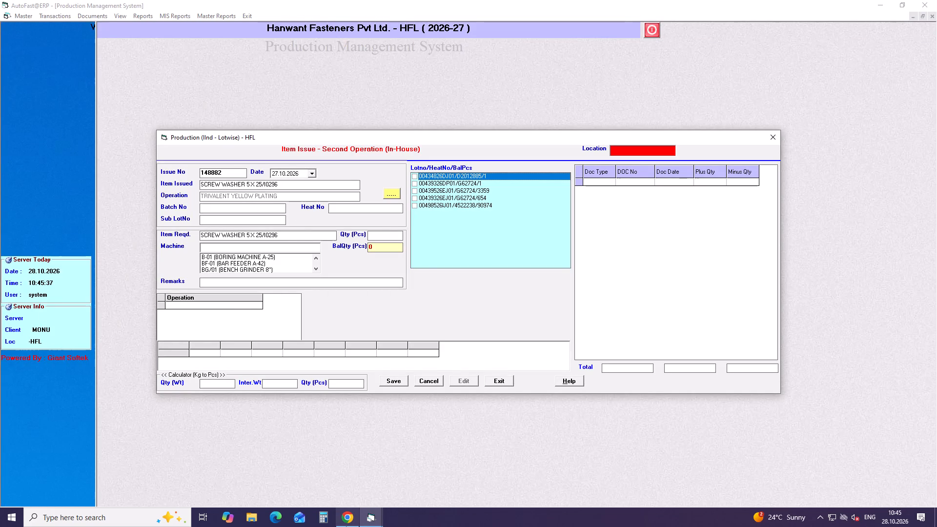
{"action": "left_click", "coordinate": [351, 514]}
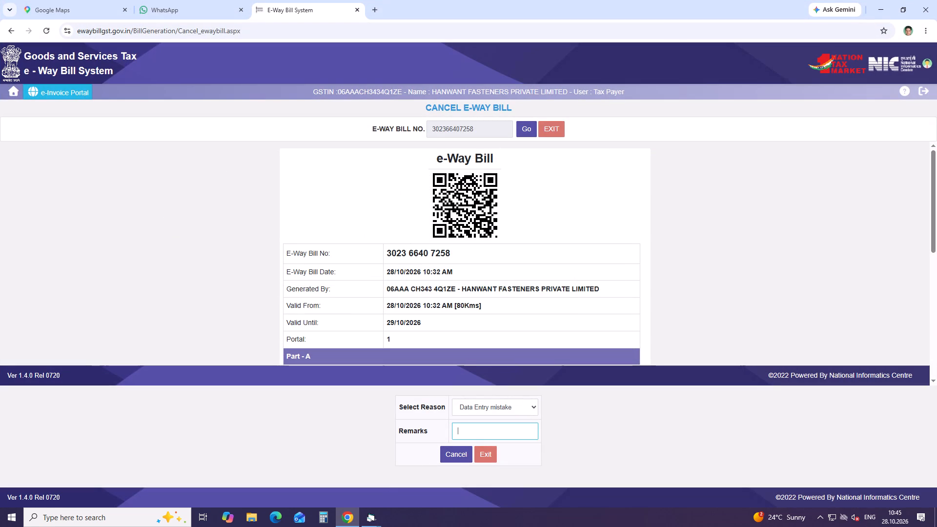
{"action": "left_click", "coordinate": [482, 434]}
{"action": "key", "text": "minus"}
{"action": "left_click", "coordinate": [463, 453]}
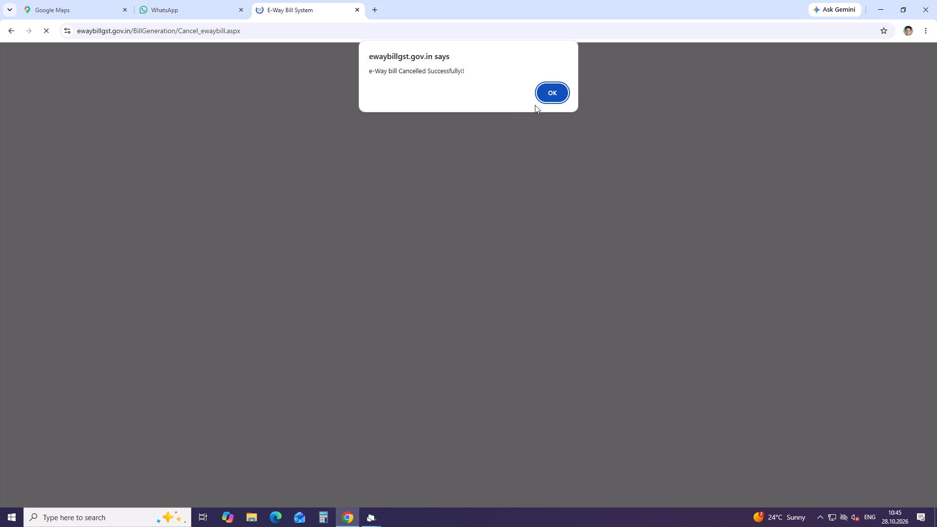
{"action": "left_click", "coordinate": [551, 96]}
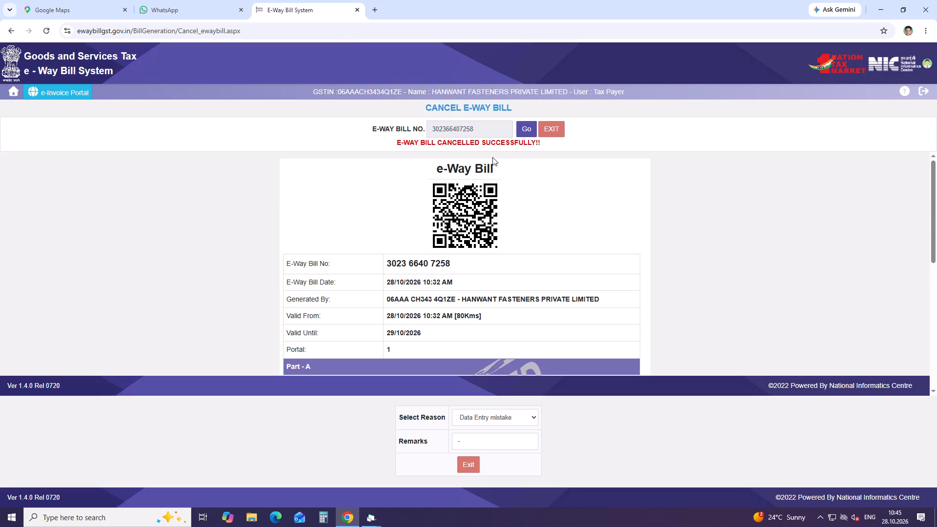
{"action": "left_click", "coordinate": [500, 128]}
{"action": "left_click", "coordinate": [550, 131]}
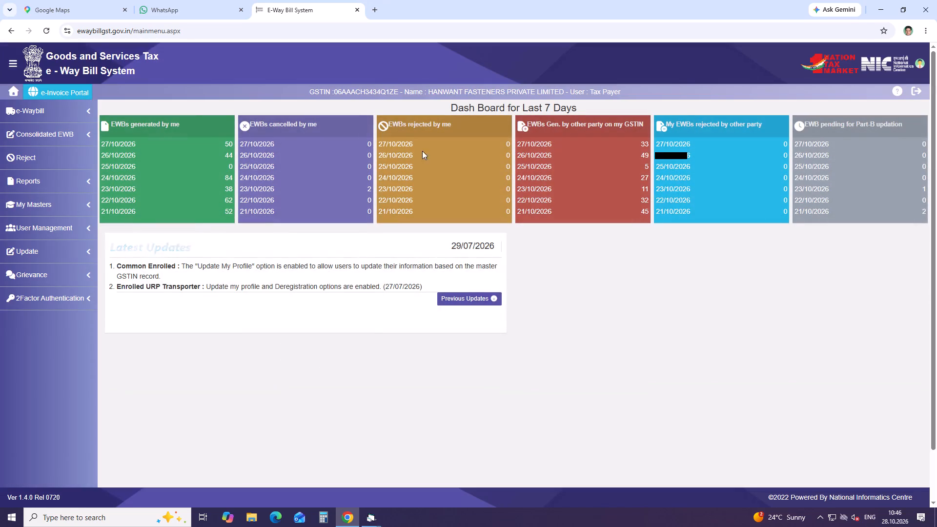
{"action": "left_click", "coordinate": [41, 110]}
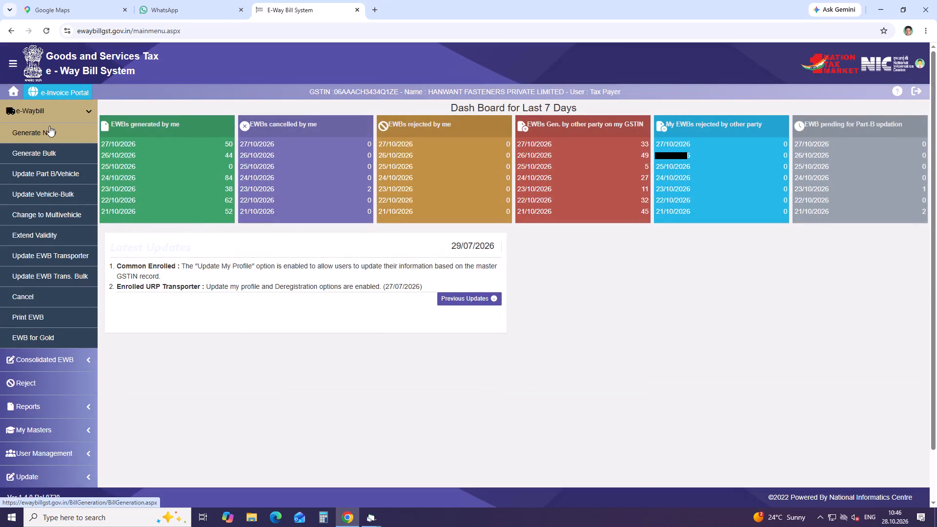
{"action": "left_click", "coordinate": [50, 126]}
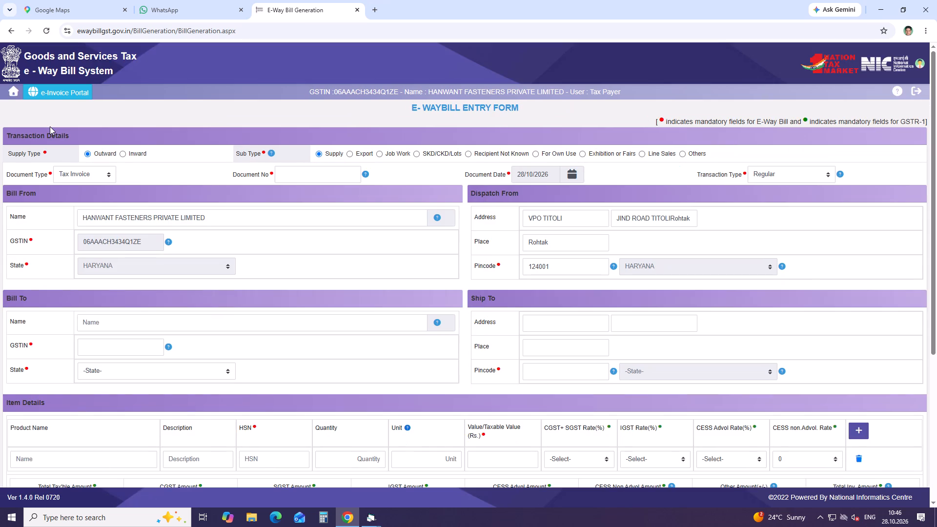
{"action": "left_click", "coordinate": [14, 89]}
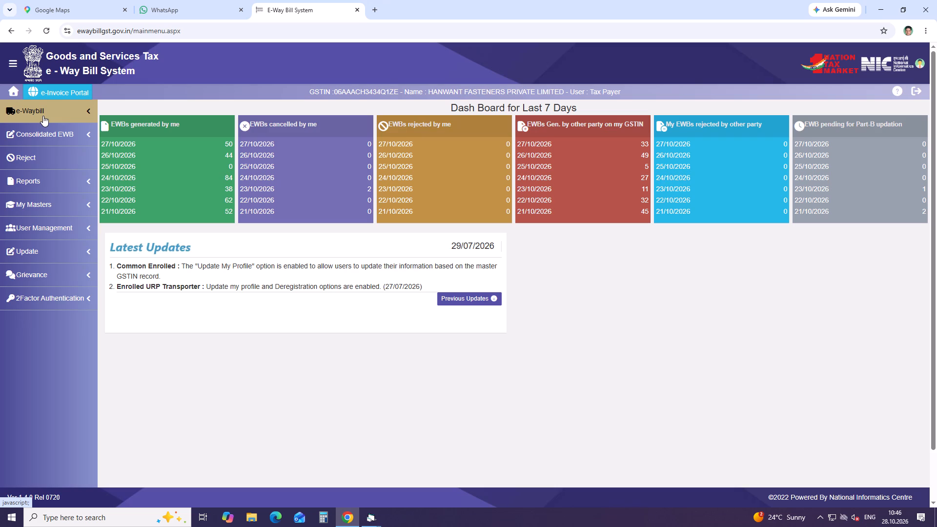
{"action": "left_click", "coordinate": [43, 116]}
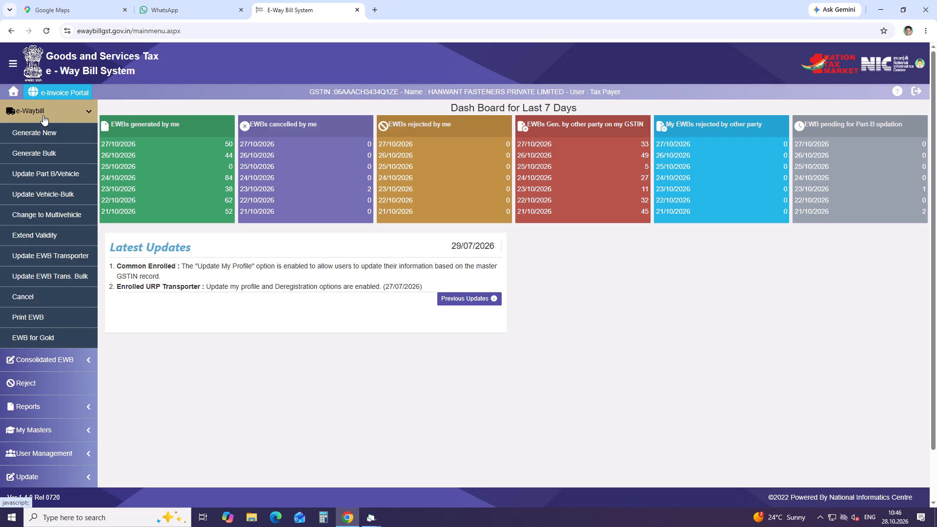
{"action": "left_click", "coordinate": [57, 298]}
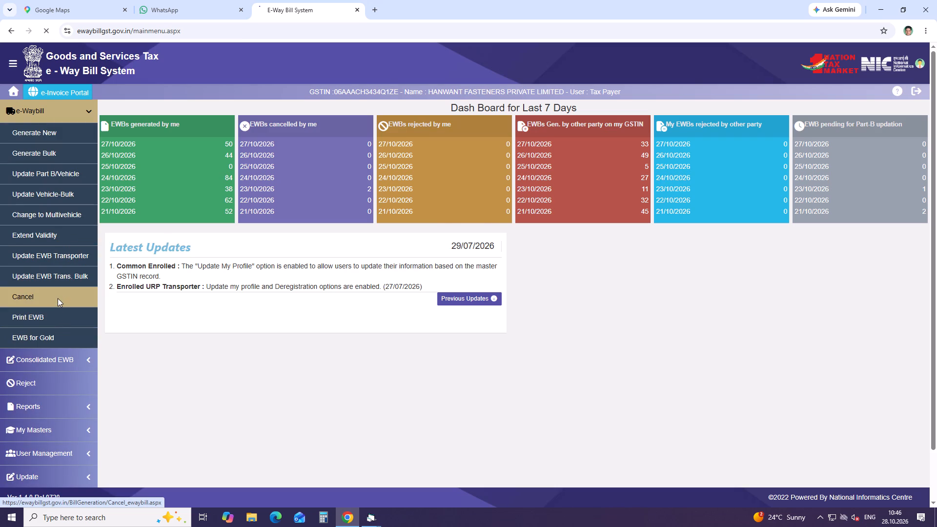
{"action": "left_click", "coordinate": [454, 132]}
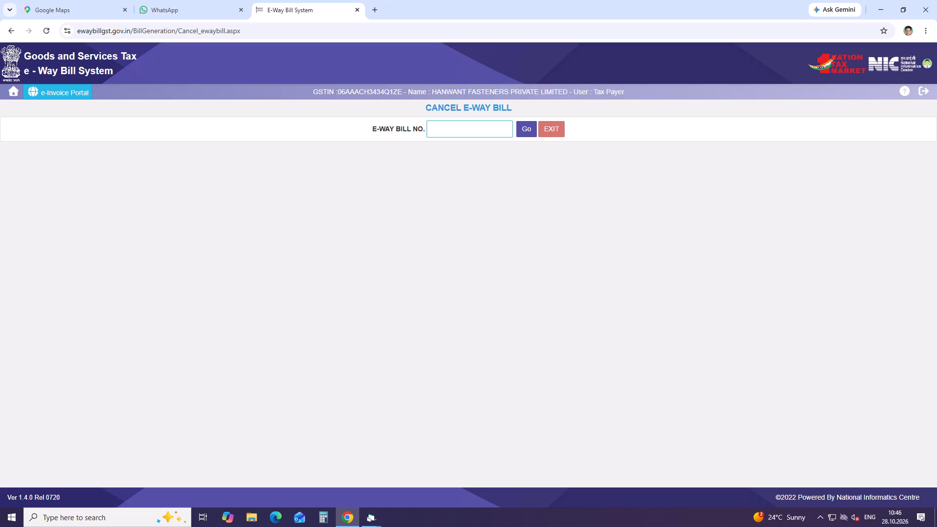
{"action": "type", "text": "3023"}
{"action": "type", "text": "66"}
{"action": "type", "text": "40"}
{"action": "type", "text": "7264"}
{"action": "left_click", "coordinate": [521, 128]}
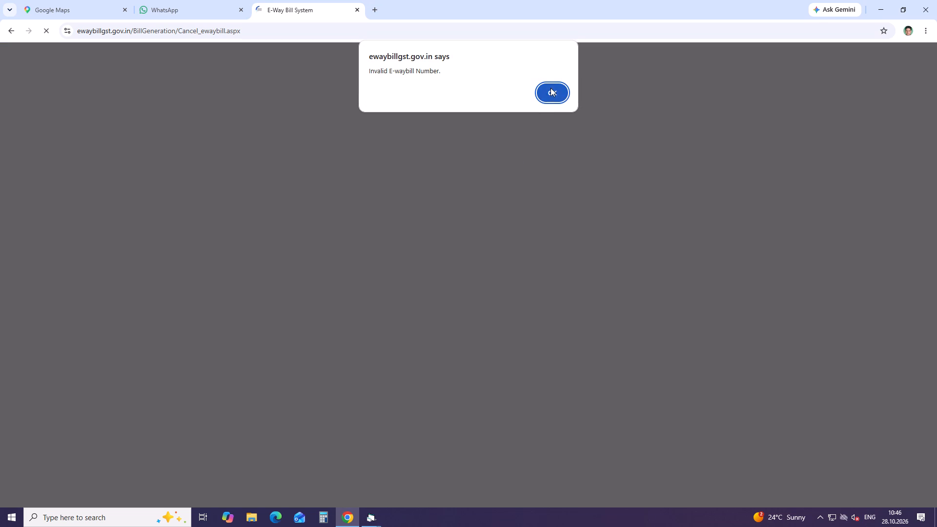
{"action": "left_click", "coordinate": [550, 88]}
{"action": "left_click", "coordinate": [493, 128]}
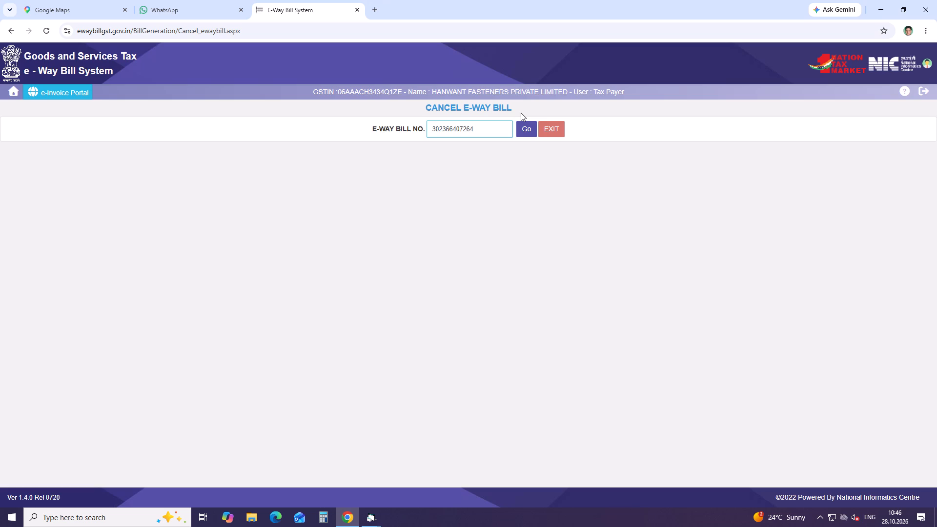
{"action": "left_click", "coordinate": [484, 132]}
{"action": "key", "text": "BackSpace"}
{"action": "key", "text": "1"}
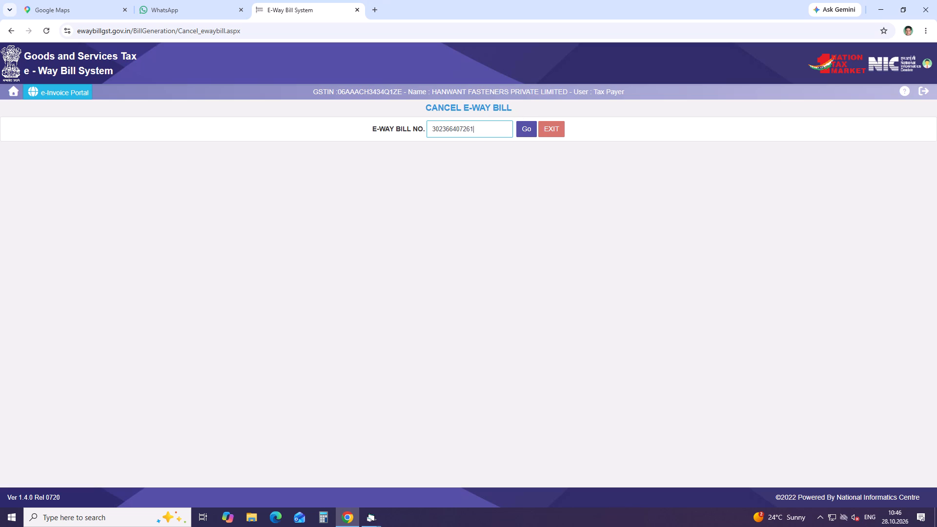
{"action": "left_click", "coordinate": [519, 131]}
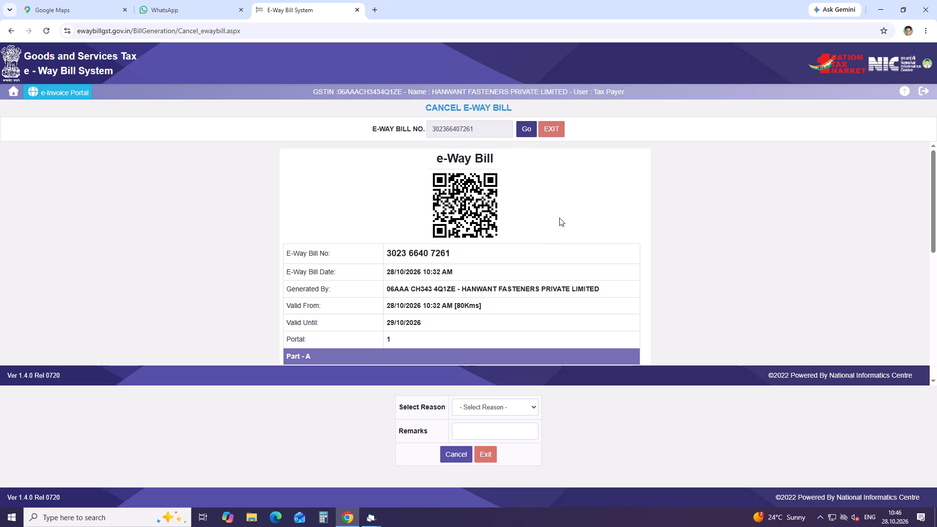
{"action": "left_click", "coordinate": [518, 406]}
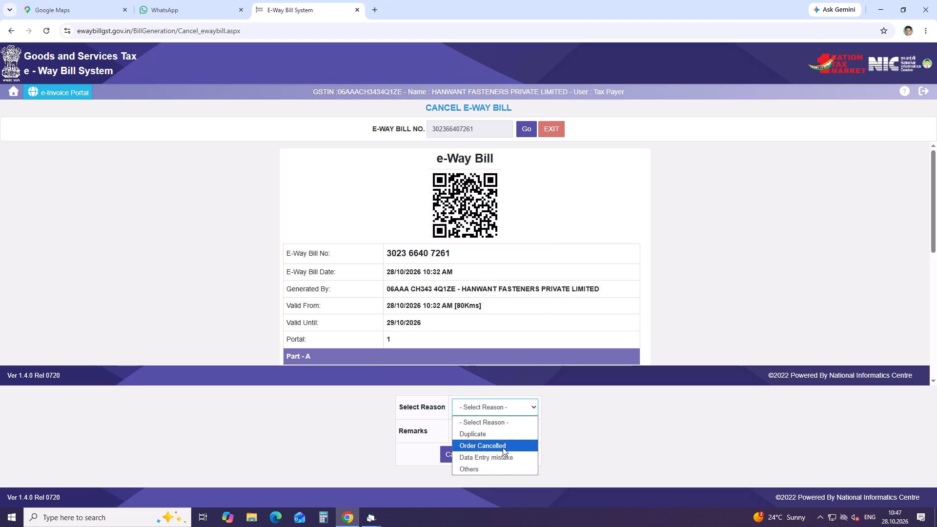
{"action": "left_click", "coordinate": [505, 459]}
{"action": "left_click", "coordinate": [481, 432]}
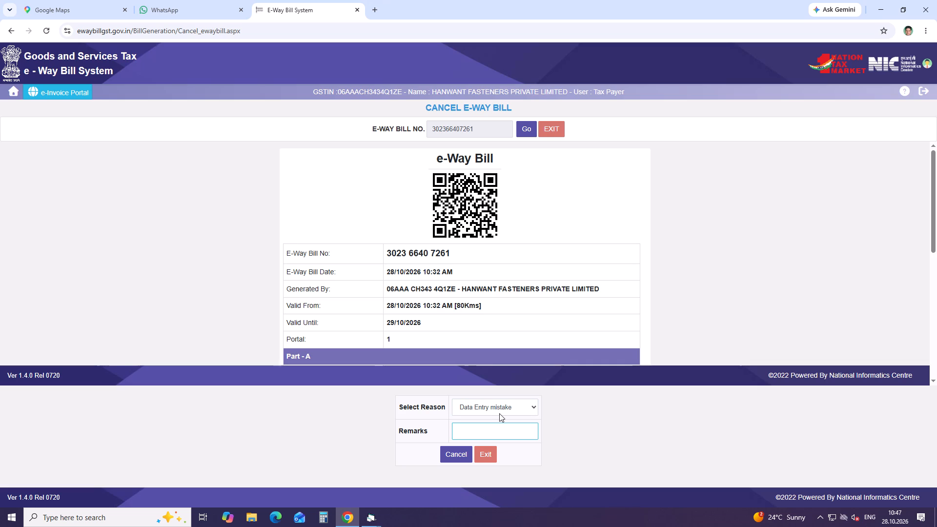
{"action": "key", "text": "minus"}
{"action": "left_click", "coordinate": [449, 453]}
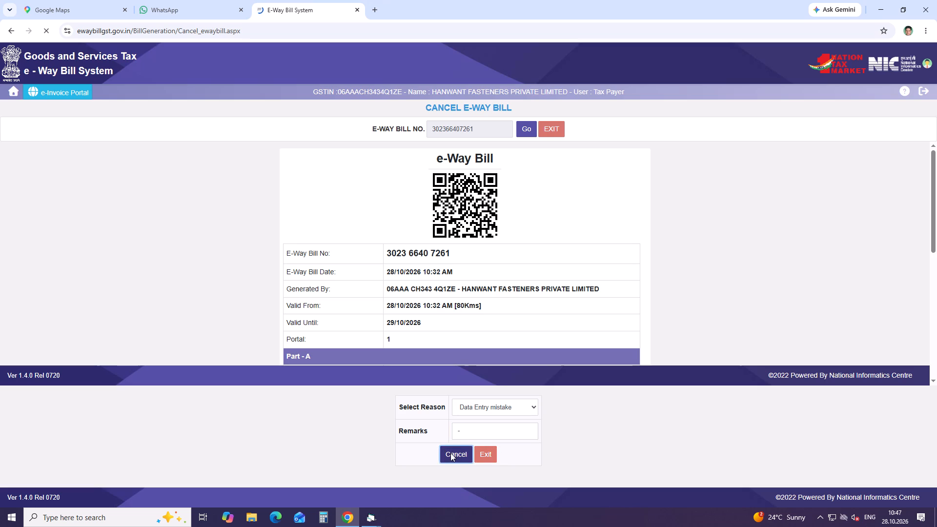
{"action": "left_click", "coordinate": [547, 95]}
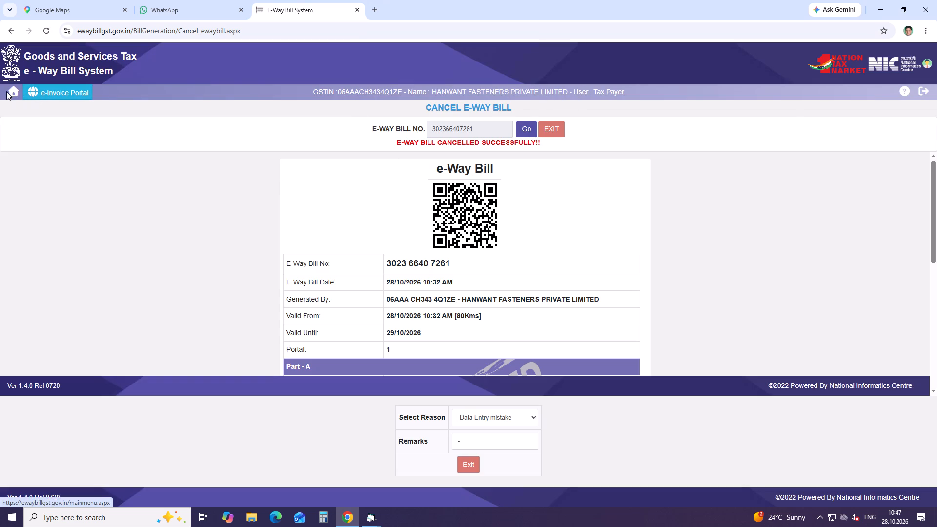
{"action": "left_click", "coordinate": [17, 93]}
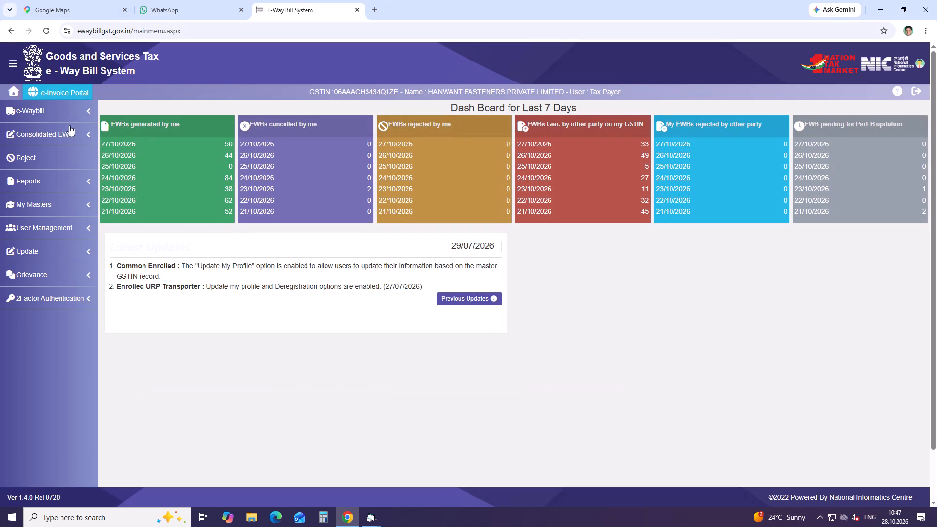
{"action": "left_click", "coordinate": [67, 113]}
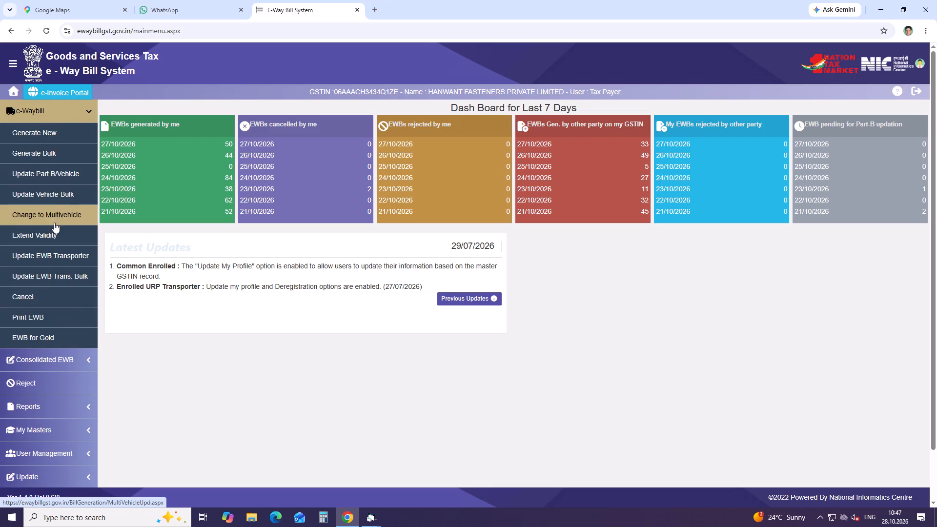
{"action": "left_click", "coordinate": [61, 292]}
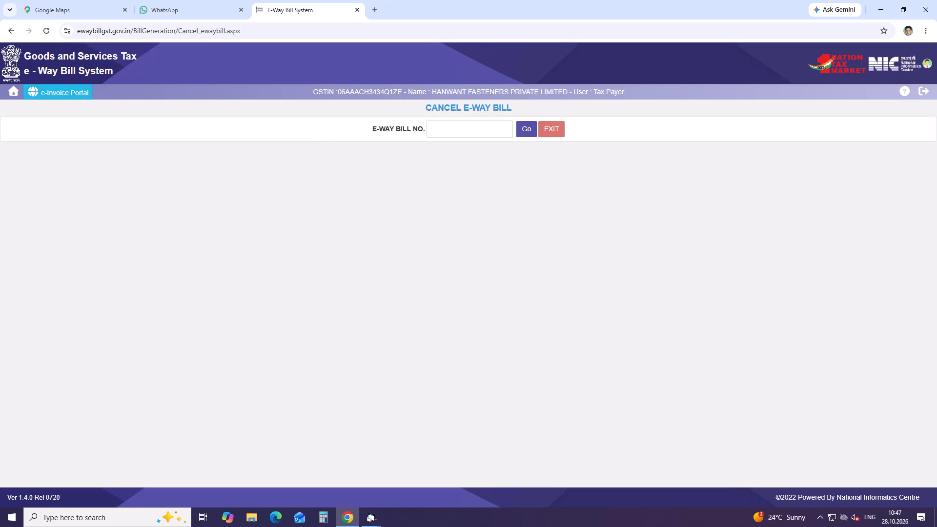
{"action": "left_click", "coordinate": [451, 130]}
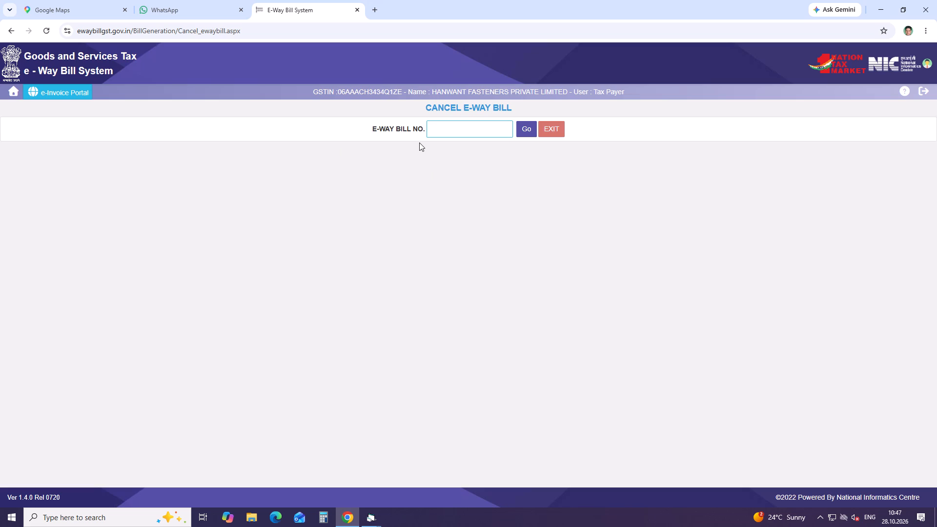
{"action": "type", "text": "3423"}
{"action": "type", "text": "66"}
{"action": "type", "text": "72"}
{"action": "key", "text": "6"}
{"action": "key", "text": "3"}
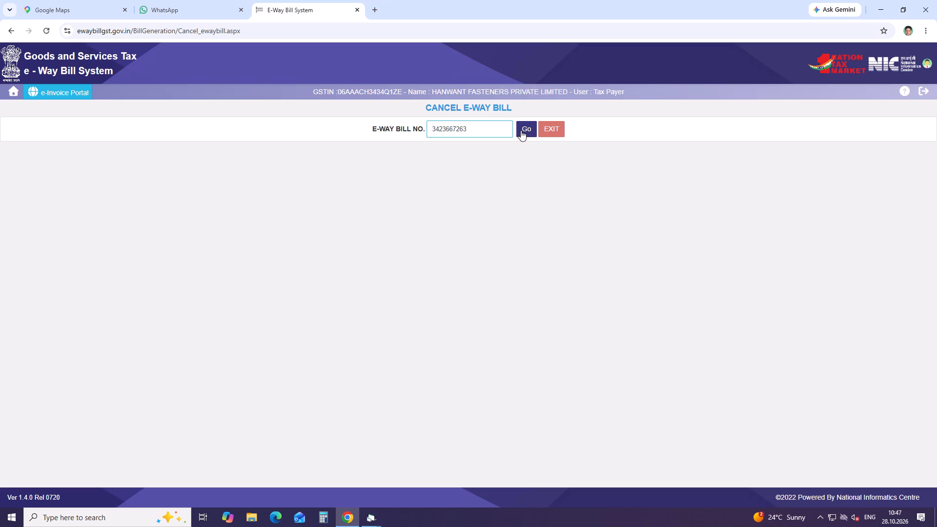
{"action": "left_click", "coordinate": [521, 130]}
{"action": "left_click", "coordinate": [547, 95]}
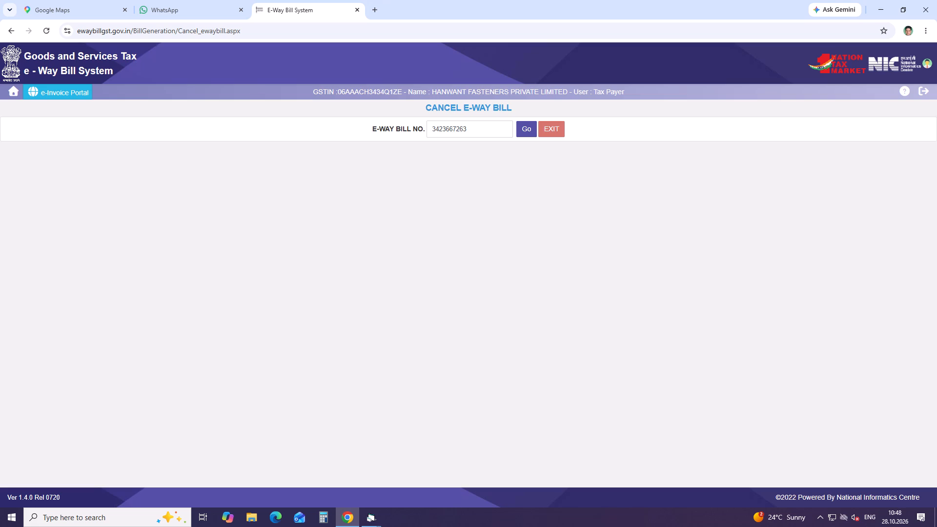
{"action": "left_click", "coordinate": [452, 129]}
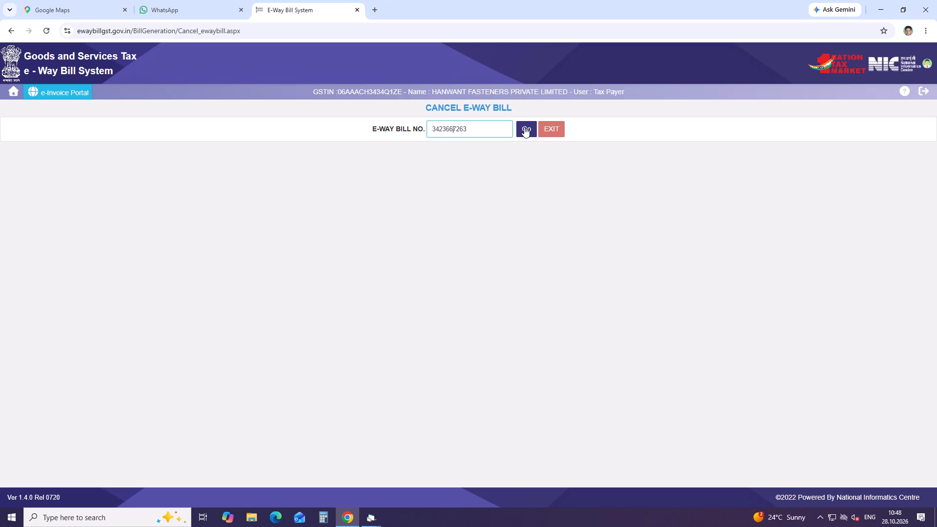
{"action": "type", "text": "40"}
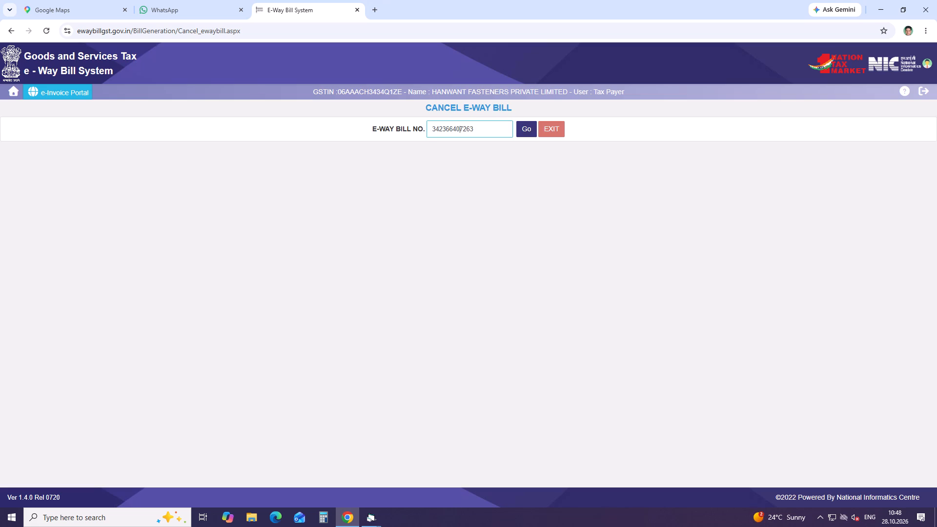
{"action": "left_click", "coordinate": [525, 128]}
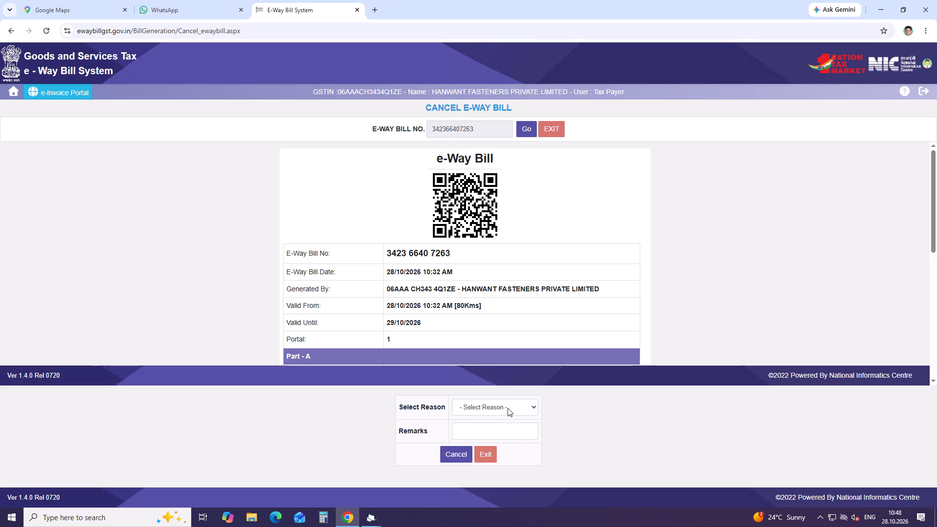
{"action": "left_click", "coordinate": [508, 408]}
{"action": "left_click", "coordinate": [498, 454]}
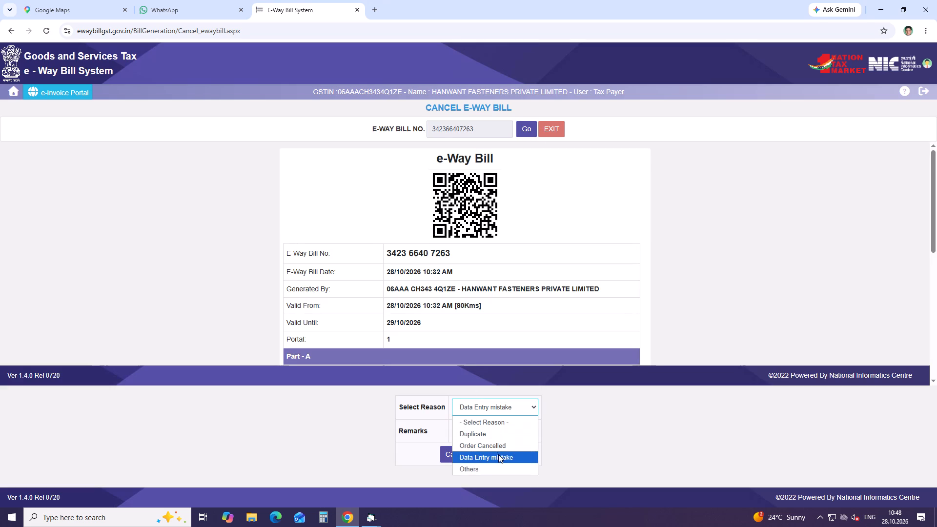
{"action": "left_click", "coordinate": [489, 433]}
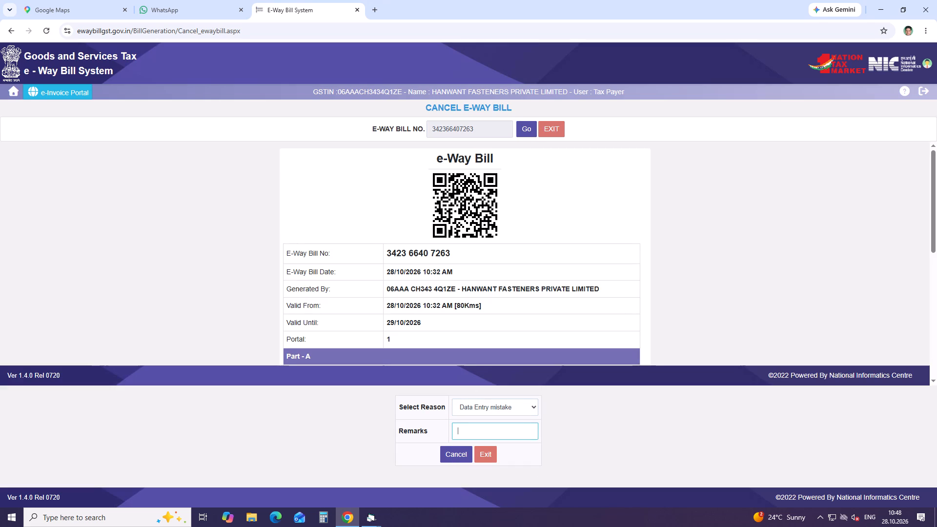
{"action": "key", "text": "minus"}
{"action": "left_click", "coordinate": [460, 457]}
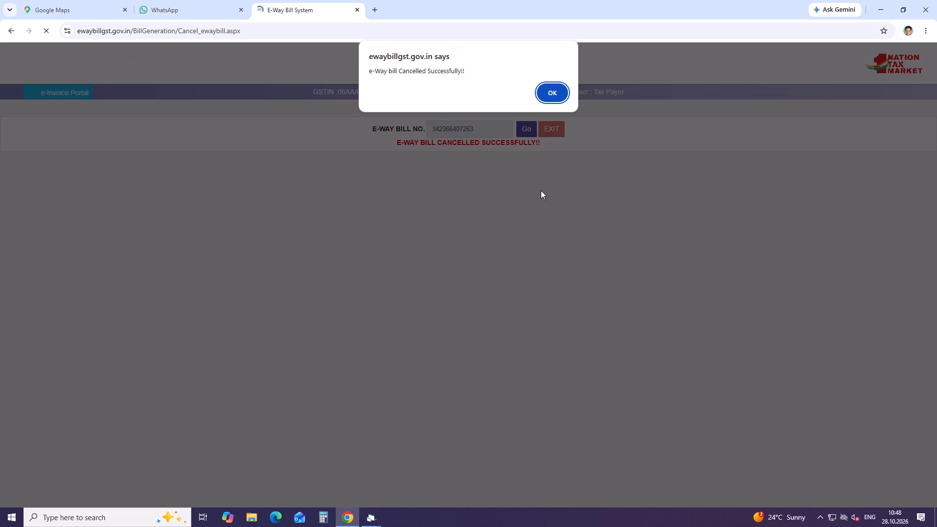
{"action": "left_click", "coordinate": [549, 96]}
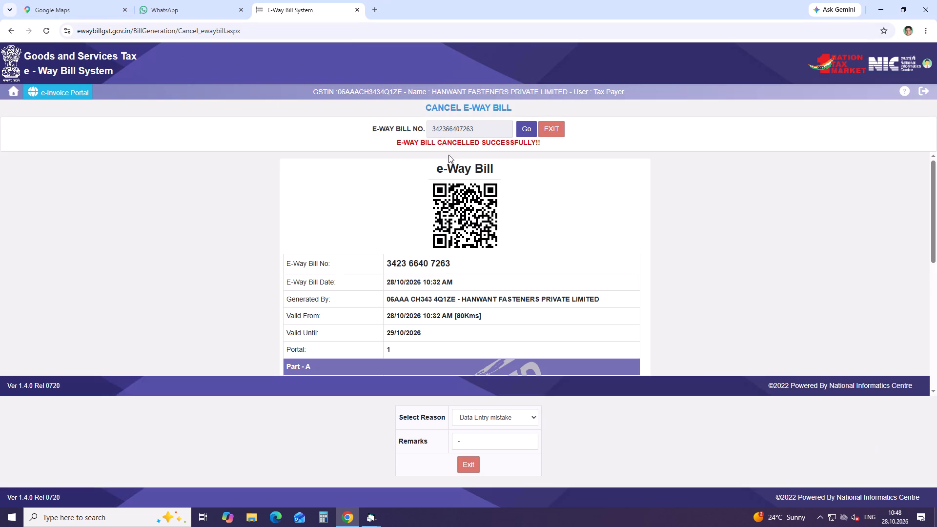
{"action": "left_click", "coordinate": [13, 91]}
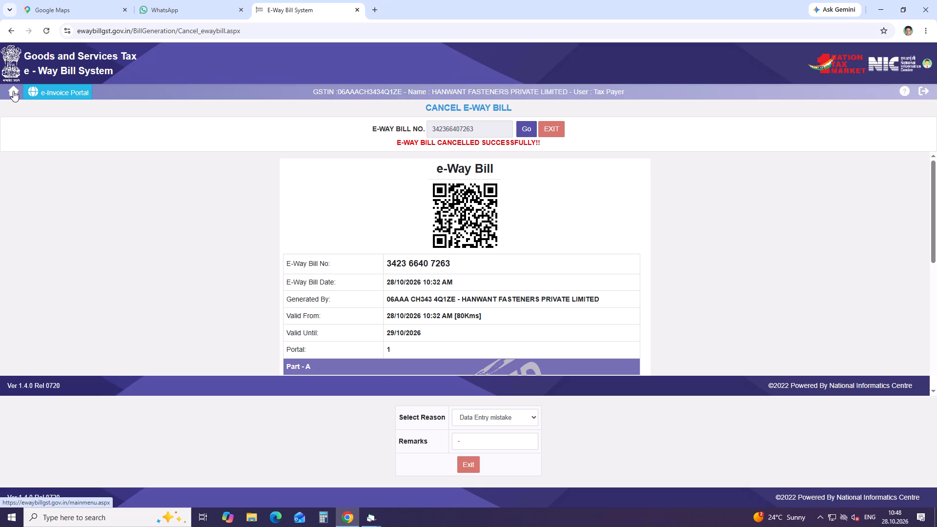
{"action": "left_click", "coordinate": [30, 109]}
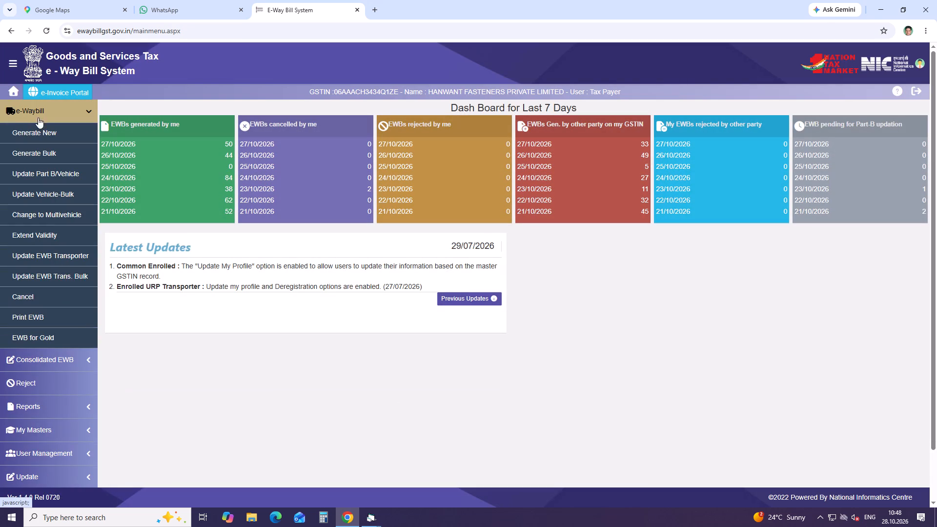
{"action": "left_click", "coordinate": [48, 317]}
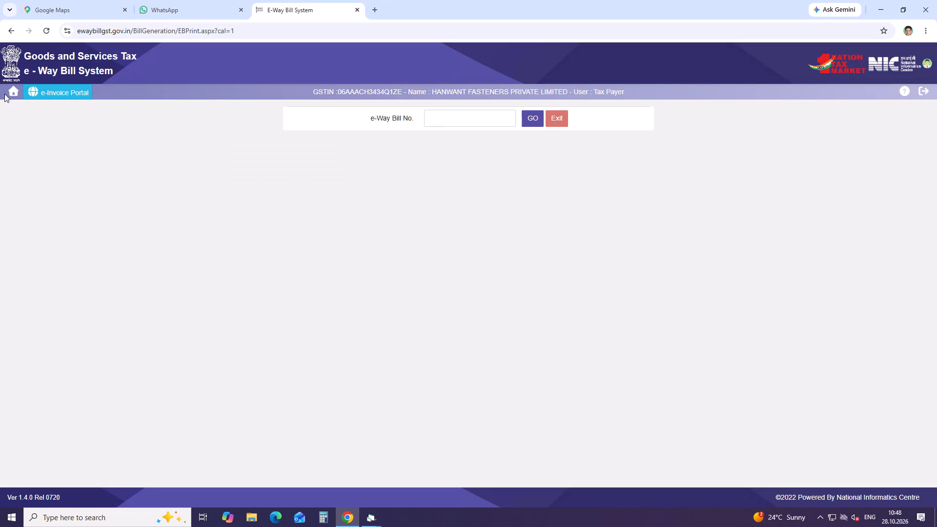
{"action": "left_click", "coordinate": [10, 89]}
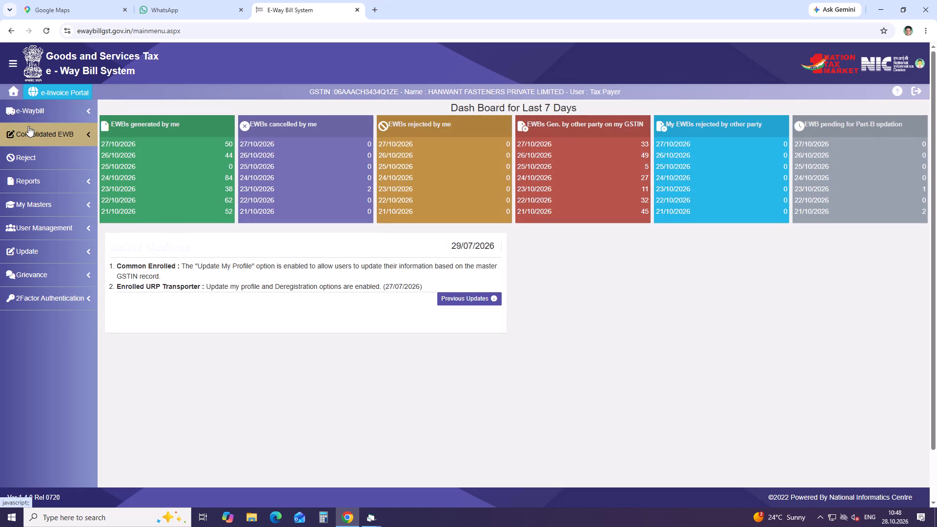
{"action": "left_click", "coordinate": [29, 117]}
{"action": "left_click", "coordinate": [41, 295]}
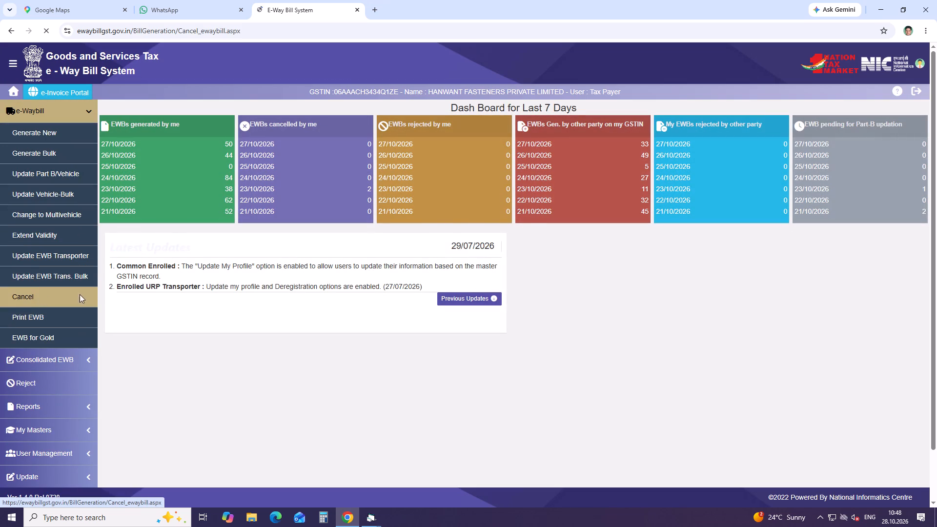
{"action": "left_click", "coordinate": [462, 131]}
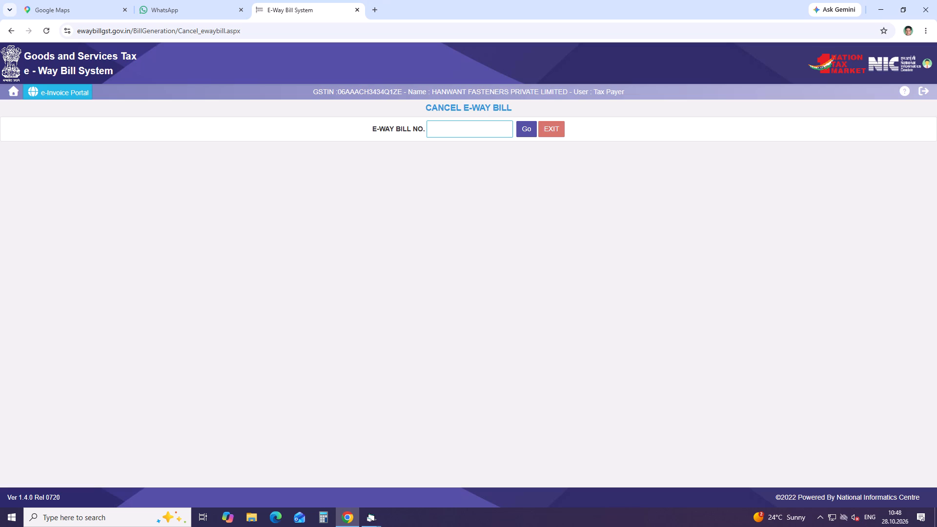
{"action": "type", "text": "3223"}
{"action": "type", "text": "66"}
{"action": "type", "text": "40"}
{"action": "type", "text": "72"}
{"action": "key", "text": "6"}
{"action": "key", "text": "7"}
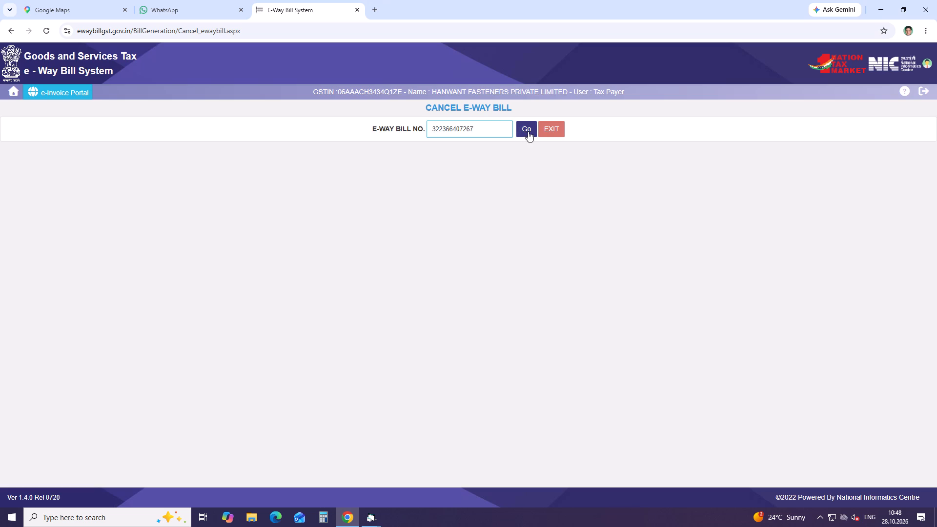
{"action": "left_click", "coordinate": [528, 131]}
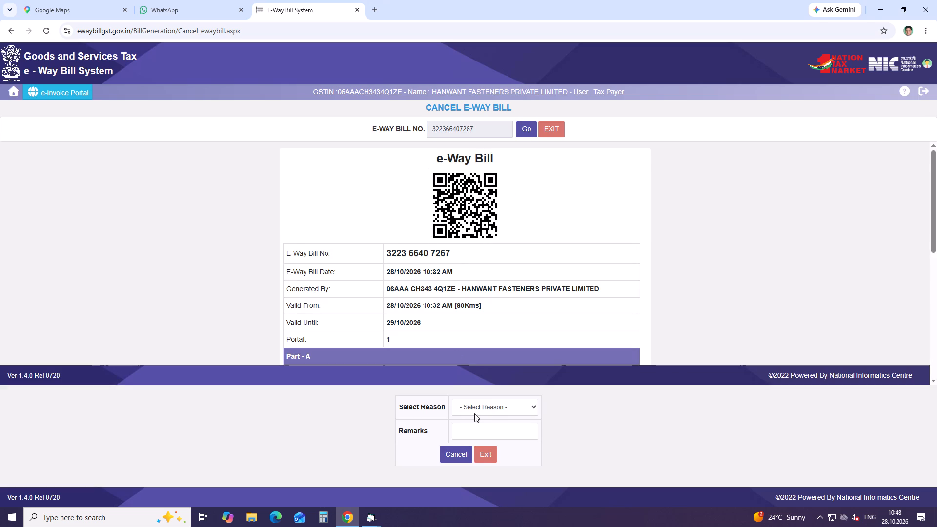
{"action": "left_click", "coordinate": [481, 410]}
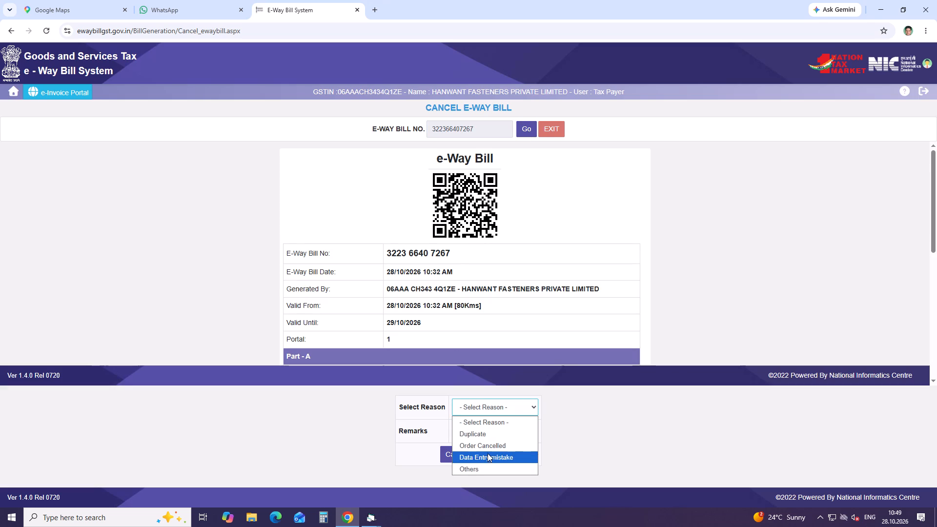
{"action": "left_click", "coordinate": [488, 454]}
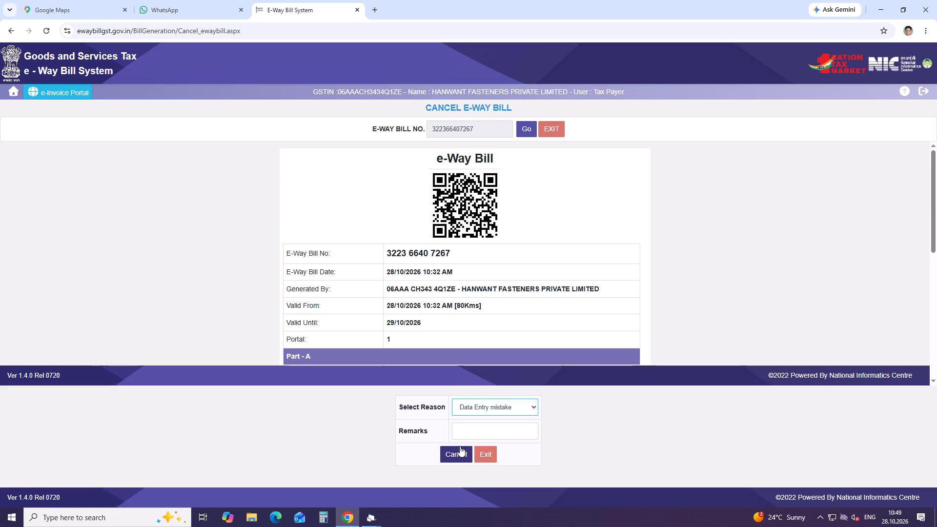
{"action": "left_click", "coordinate": [484, 436]}
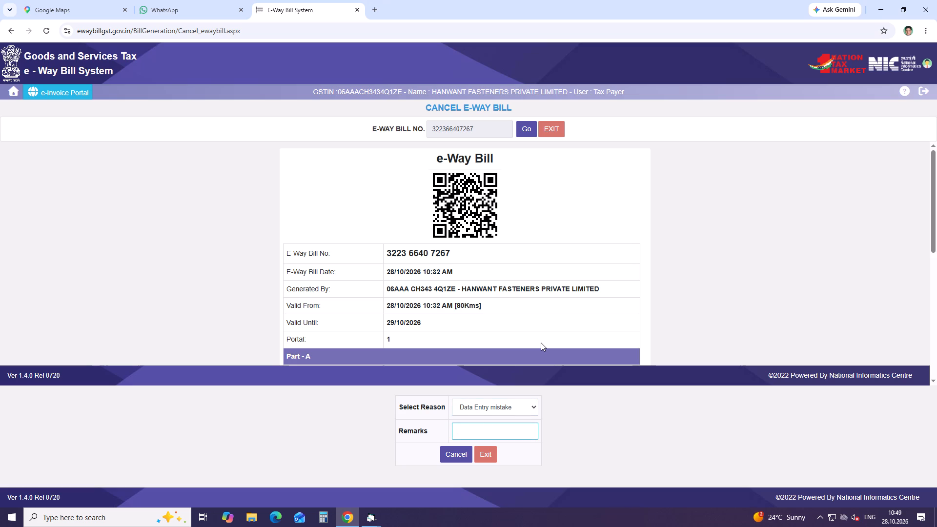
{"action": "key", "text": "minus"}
{"action": "left_click", "coordinate": [457, 455]}
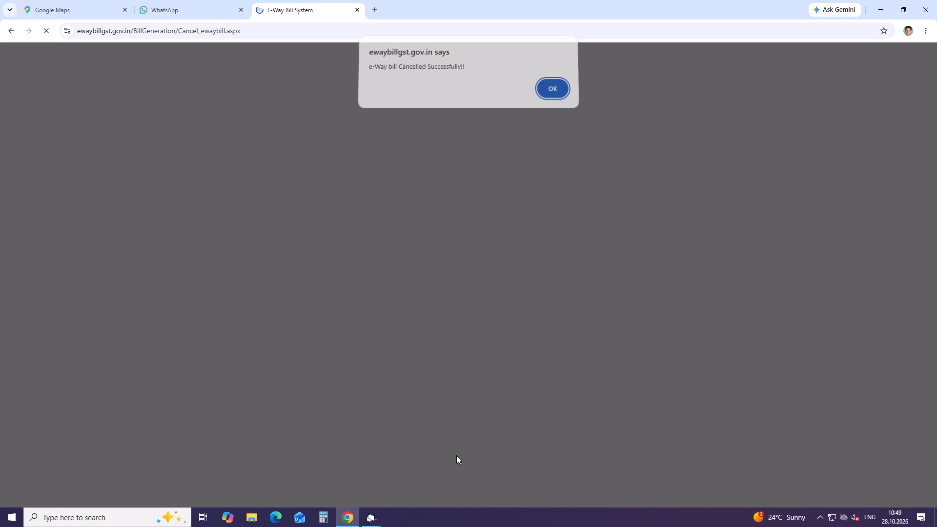
{"action": "left_click", "coordinate": [550, 95]}
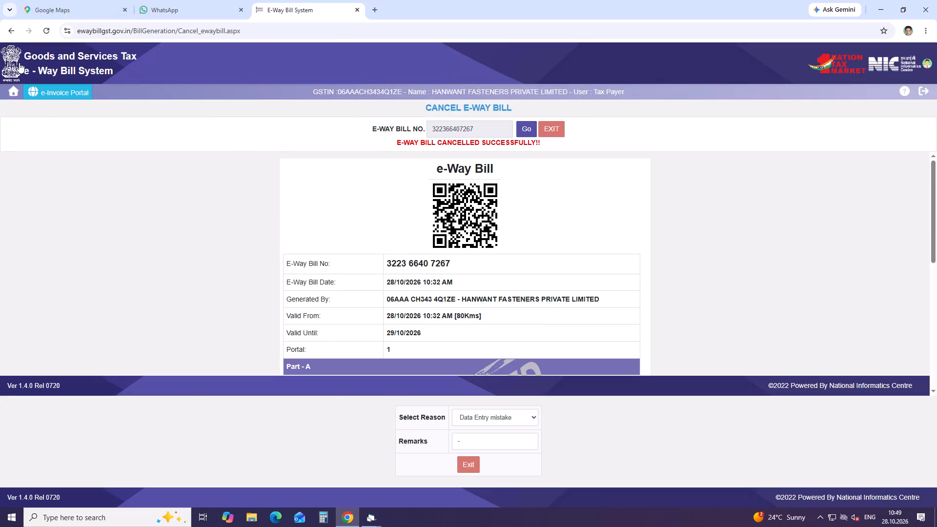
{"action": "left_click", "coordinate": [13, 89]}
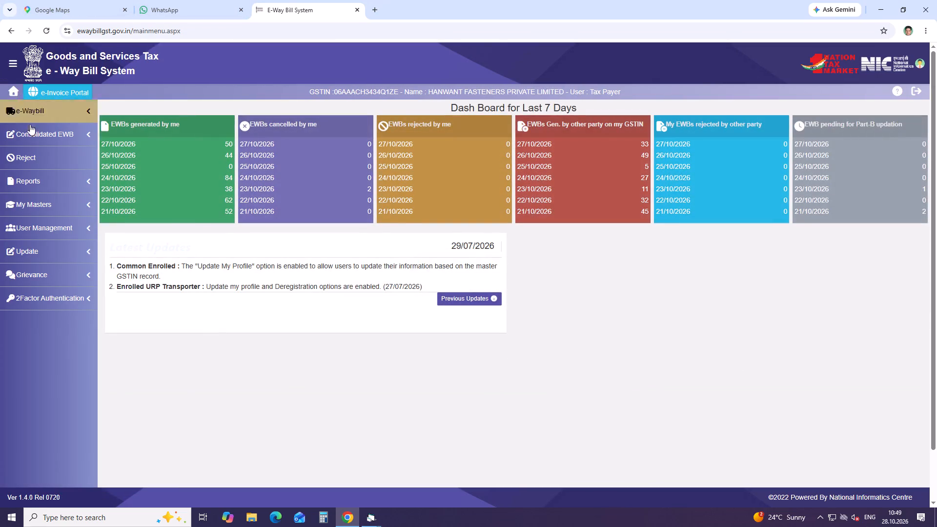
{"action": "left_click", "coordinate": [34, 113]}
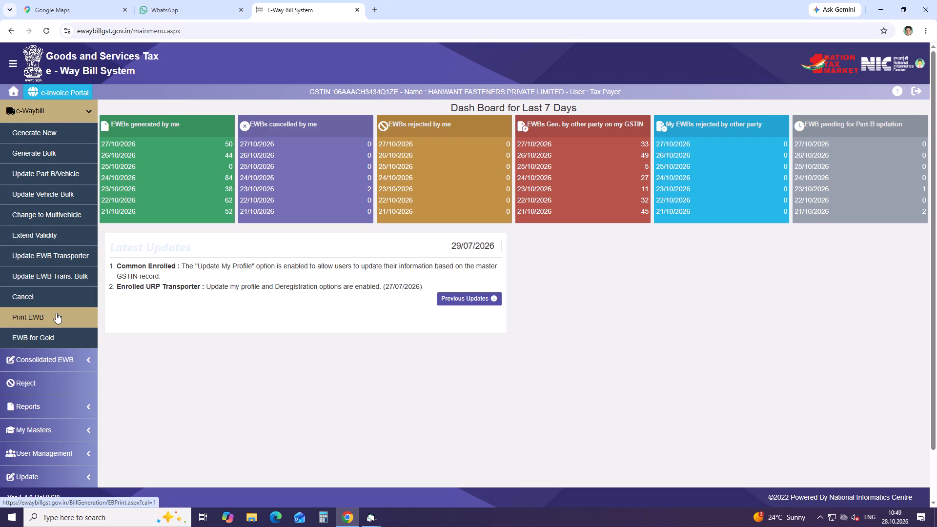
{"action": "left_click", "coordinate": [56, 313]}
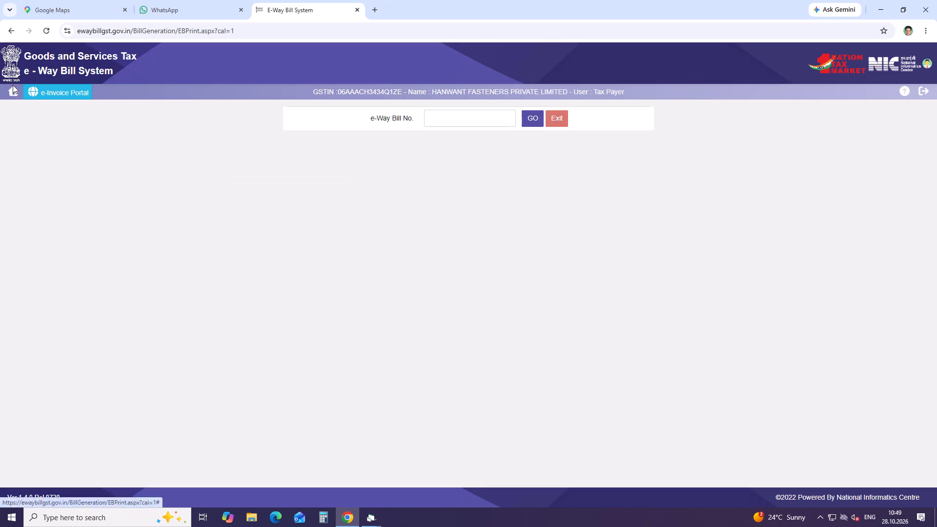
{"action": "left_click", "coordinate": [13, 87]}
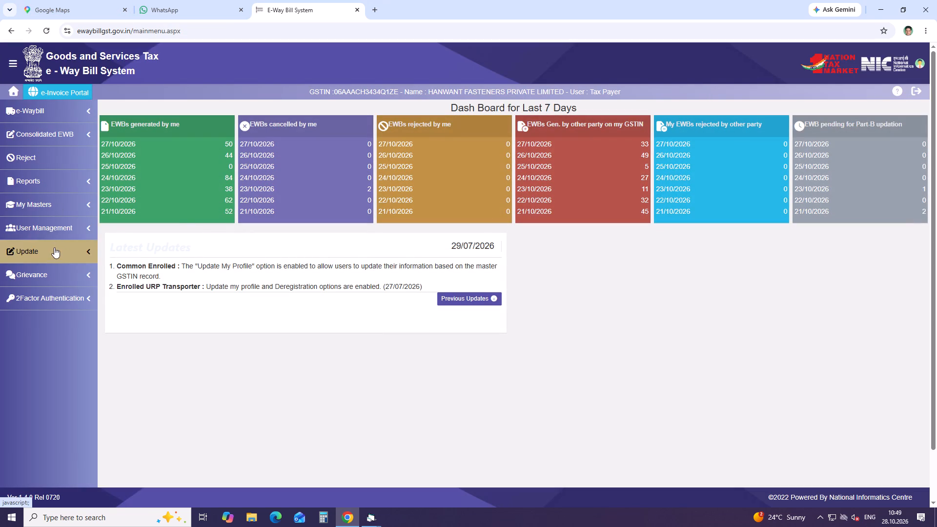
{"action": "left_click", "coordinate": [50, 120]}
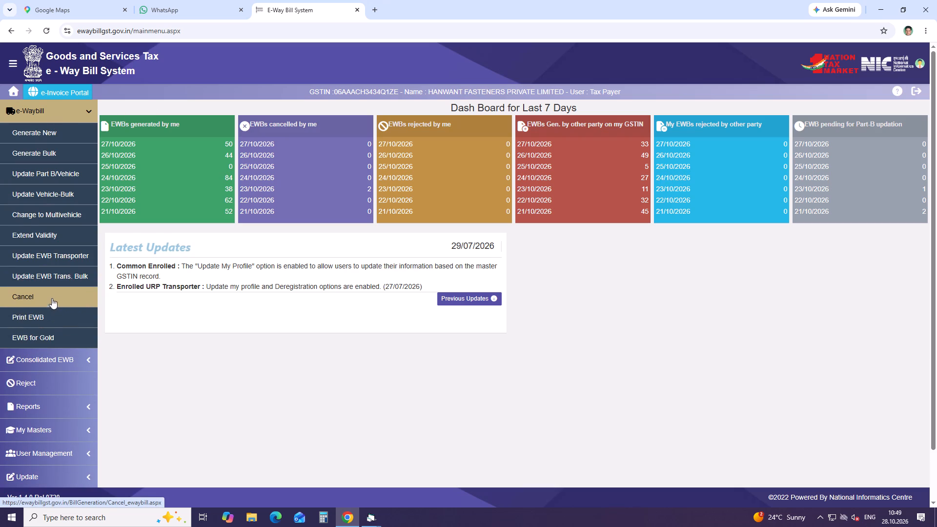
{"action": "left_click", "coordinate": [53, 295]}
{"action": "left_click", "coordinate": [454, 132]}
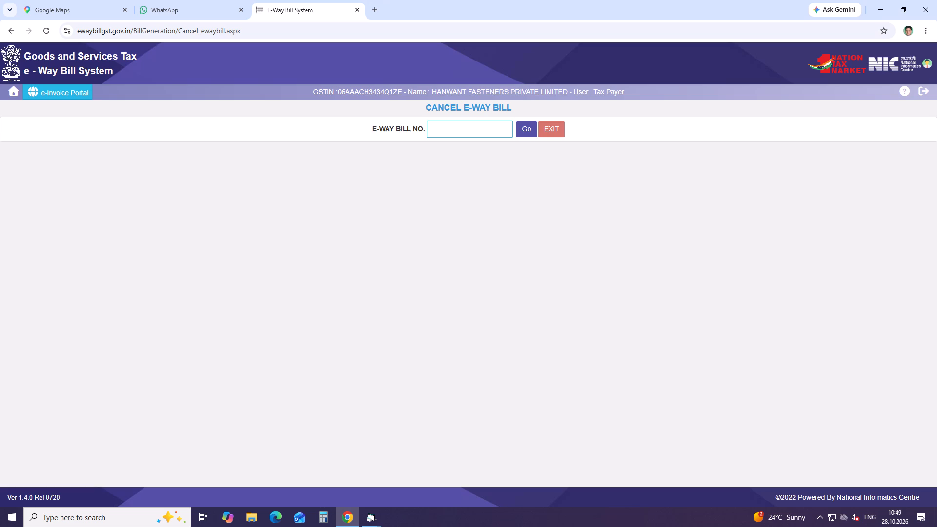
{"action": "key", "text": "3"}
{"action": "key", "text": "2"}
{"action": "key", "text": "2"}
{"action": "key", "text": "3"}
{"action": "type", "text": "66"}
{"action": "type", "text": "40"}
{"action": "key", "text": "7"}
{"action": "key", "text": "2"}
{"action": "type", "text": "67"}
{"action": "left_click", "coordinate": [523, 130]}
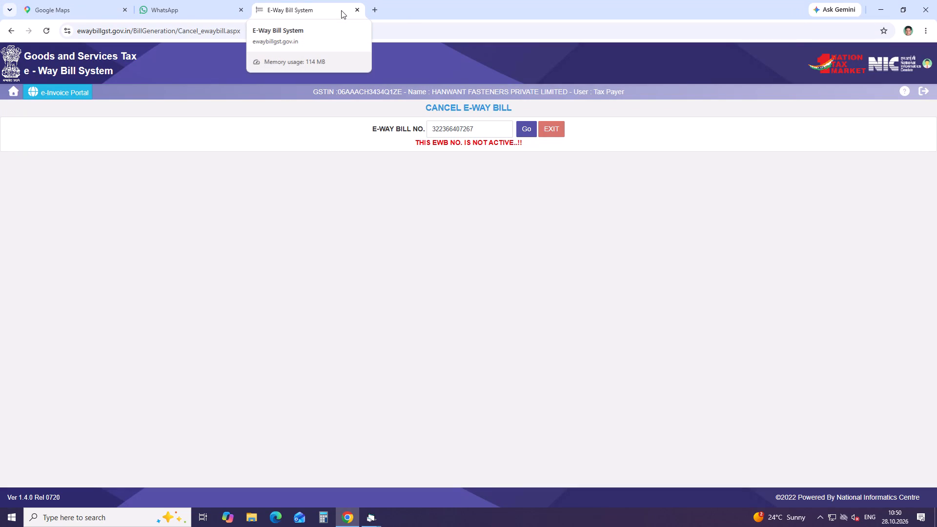
Start a new e-way bill entry form and set the outward supply's sub type to Job Work.
{"action": "left_click", "coordinate": [11, 89]}
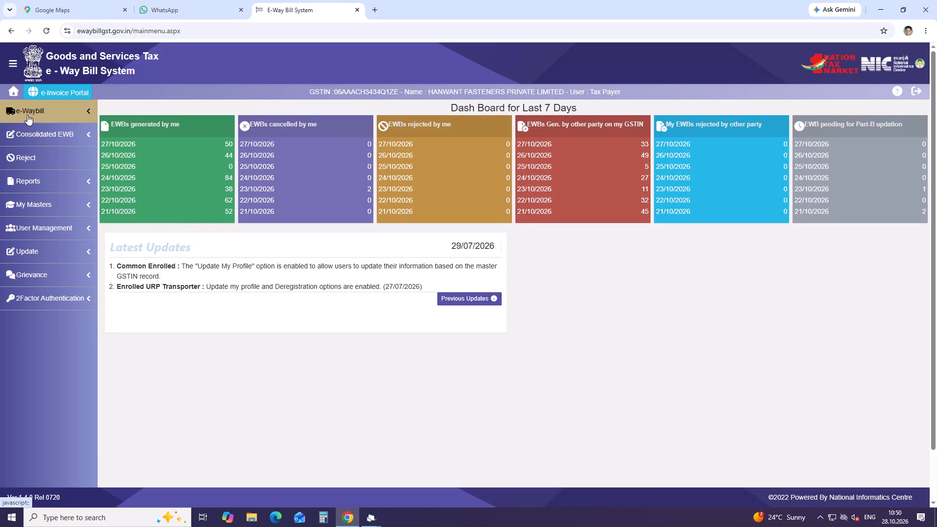
{"action": "left_click", "coordinate": [27, 115]}
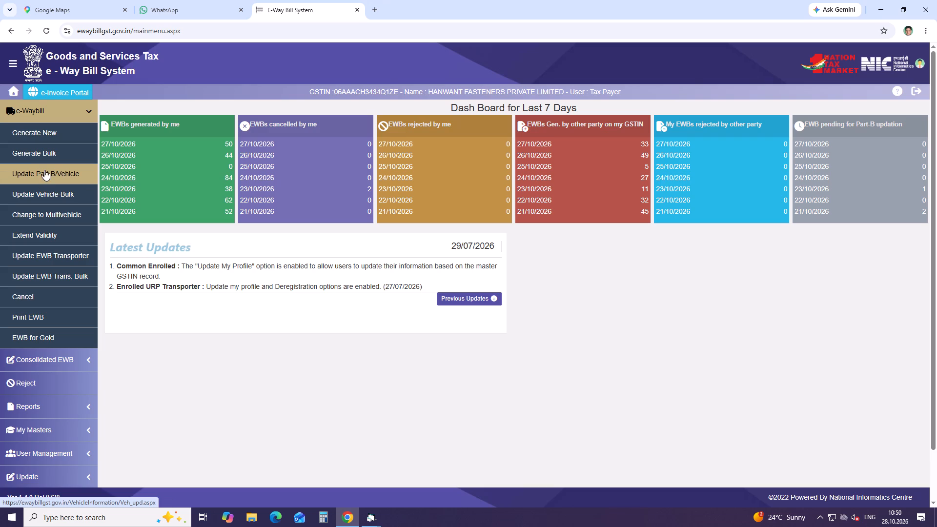
{"action": "left_click", "coordinate": [39, 136]}
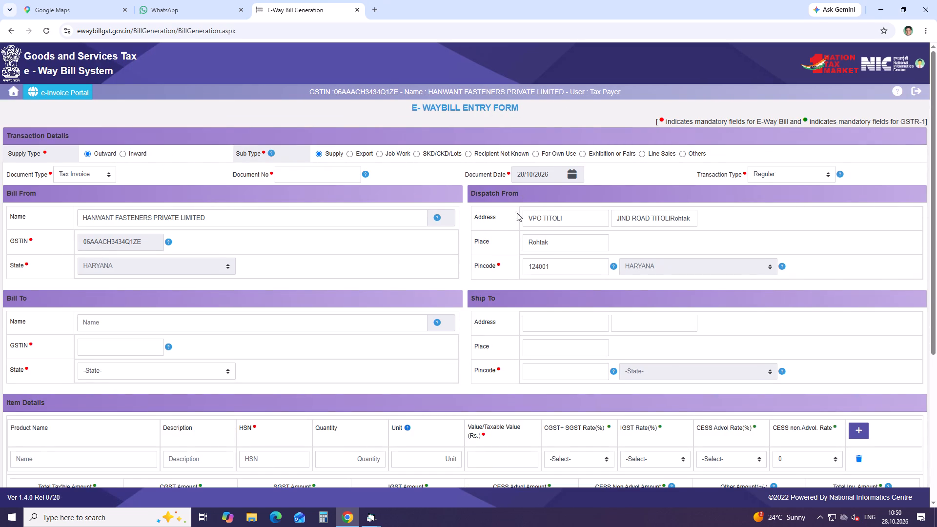
{"action": "left_click", "coordinate": [380, 153]}
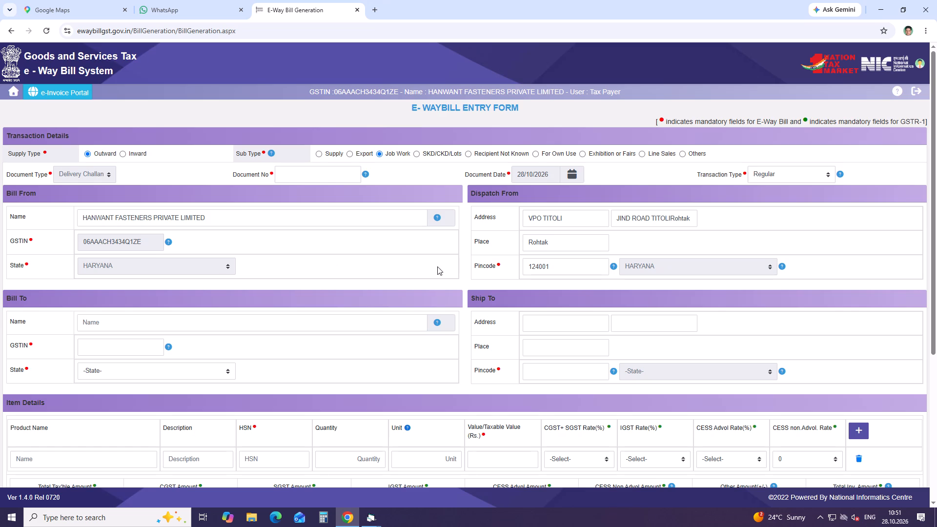
Enter the state code and PAN portion of the recipient's GSTIN in the Bill To section.
{"action": "scroll", "coordinate": [353, 314], "scroll_direction": "down", "scroll_amount": 2}
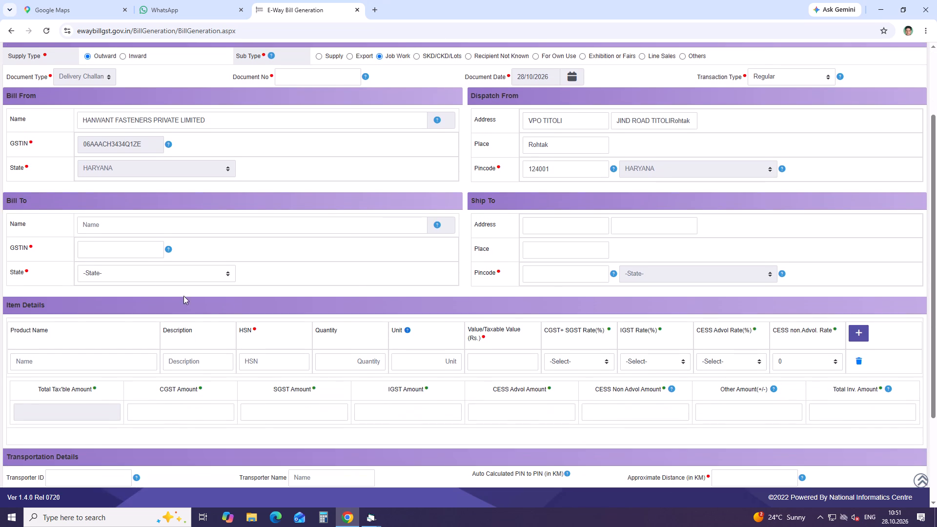
{"action": "left_click", "coordinate": [114, 251]}
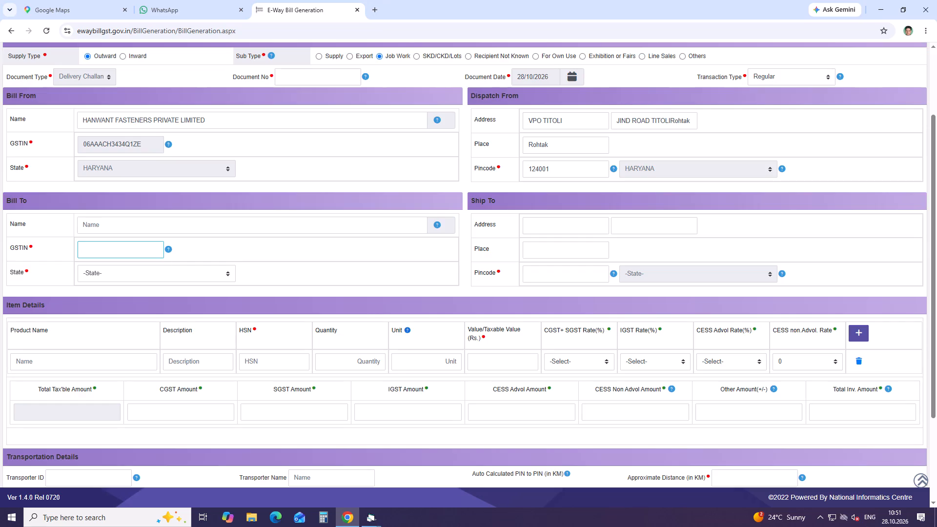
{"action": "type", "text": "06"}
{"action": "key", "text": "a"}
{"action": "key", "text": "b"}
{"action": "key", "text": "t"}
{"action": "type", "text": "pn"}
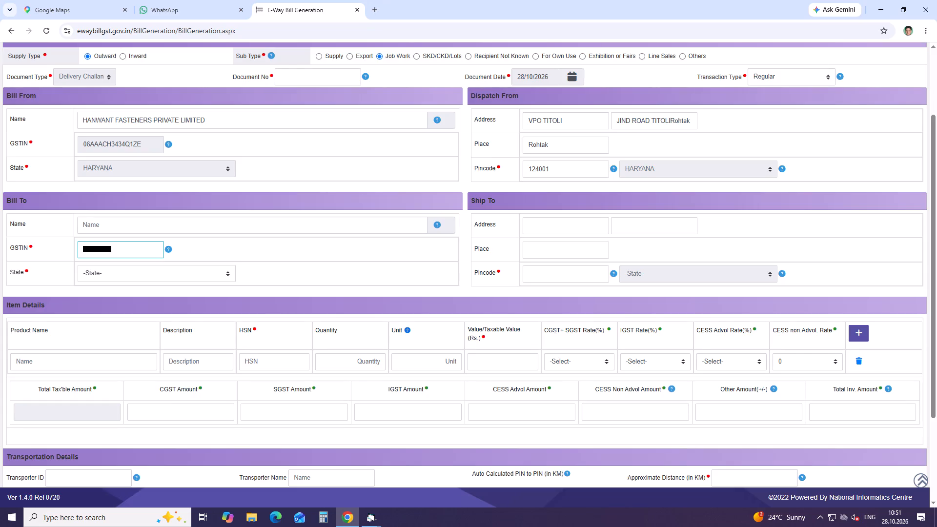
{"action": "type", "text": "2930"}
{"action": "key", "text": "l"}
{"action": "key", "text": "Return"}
{"action": "left_click", "coordinate": [281, 229]}
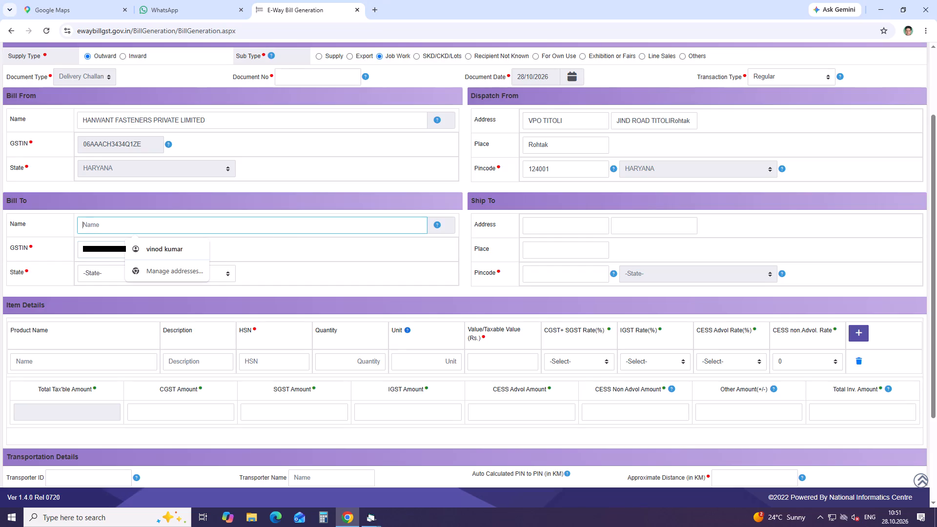
{"action": "left_click", "coordinate": [278, 226]}
{"action": "left_click", "coordinate": [265, 223]}
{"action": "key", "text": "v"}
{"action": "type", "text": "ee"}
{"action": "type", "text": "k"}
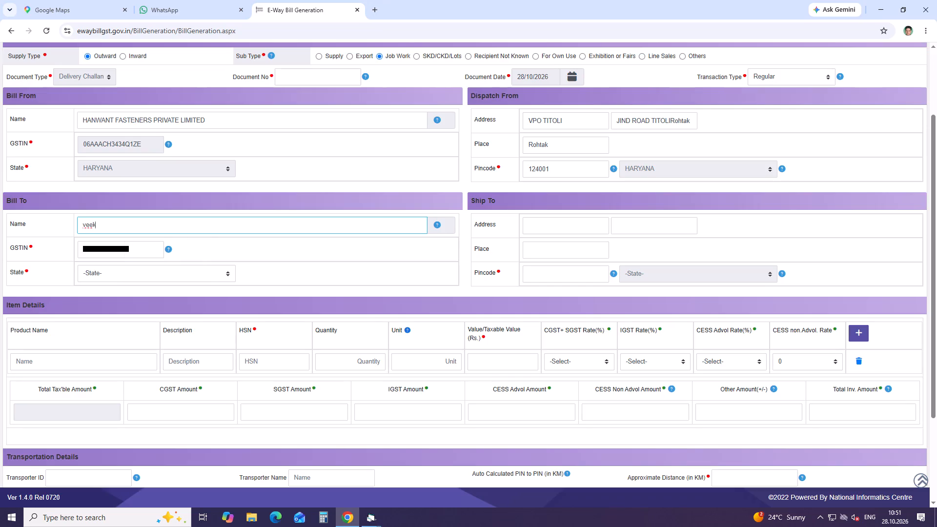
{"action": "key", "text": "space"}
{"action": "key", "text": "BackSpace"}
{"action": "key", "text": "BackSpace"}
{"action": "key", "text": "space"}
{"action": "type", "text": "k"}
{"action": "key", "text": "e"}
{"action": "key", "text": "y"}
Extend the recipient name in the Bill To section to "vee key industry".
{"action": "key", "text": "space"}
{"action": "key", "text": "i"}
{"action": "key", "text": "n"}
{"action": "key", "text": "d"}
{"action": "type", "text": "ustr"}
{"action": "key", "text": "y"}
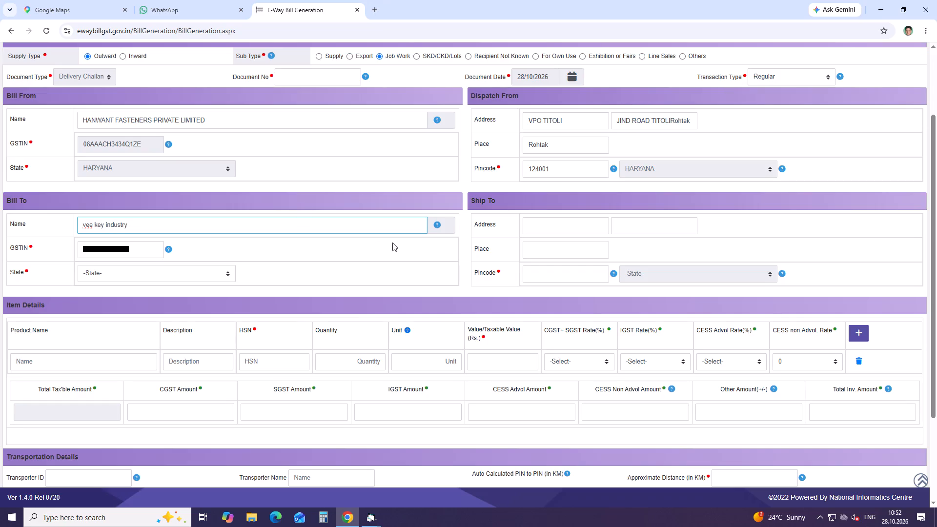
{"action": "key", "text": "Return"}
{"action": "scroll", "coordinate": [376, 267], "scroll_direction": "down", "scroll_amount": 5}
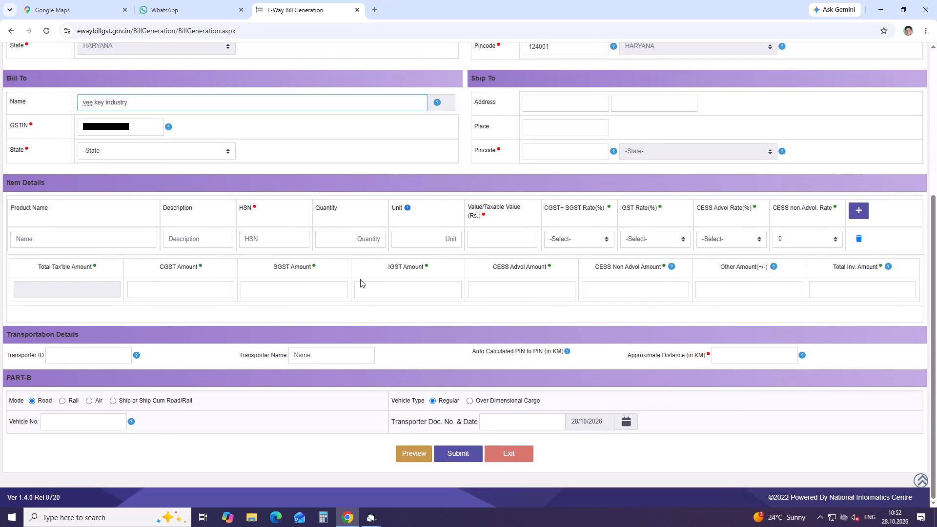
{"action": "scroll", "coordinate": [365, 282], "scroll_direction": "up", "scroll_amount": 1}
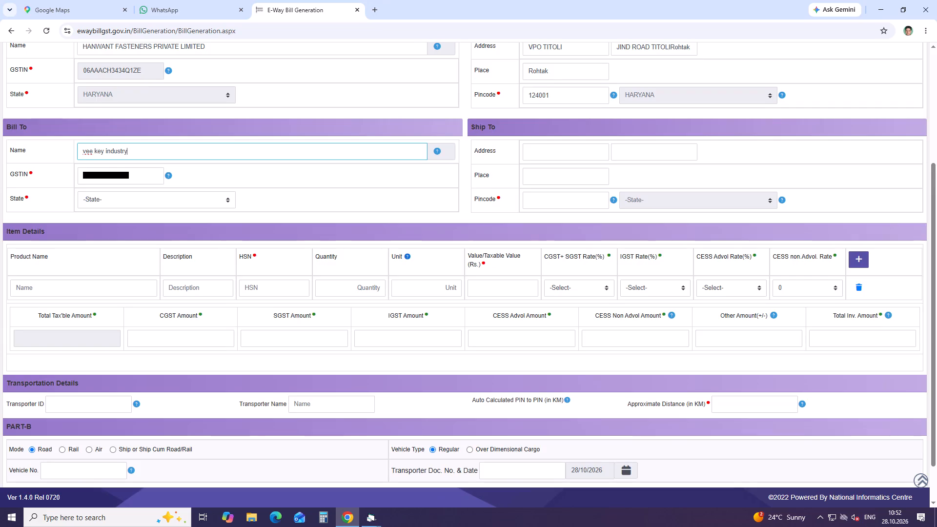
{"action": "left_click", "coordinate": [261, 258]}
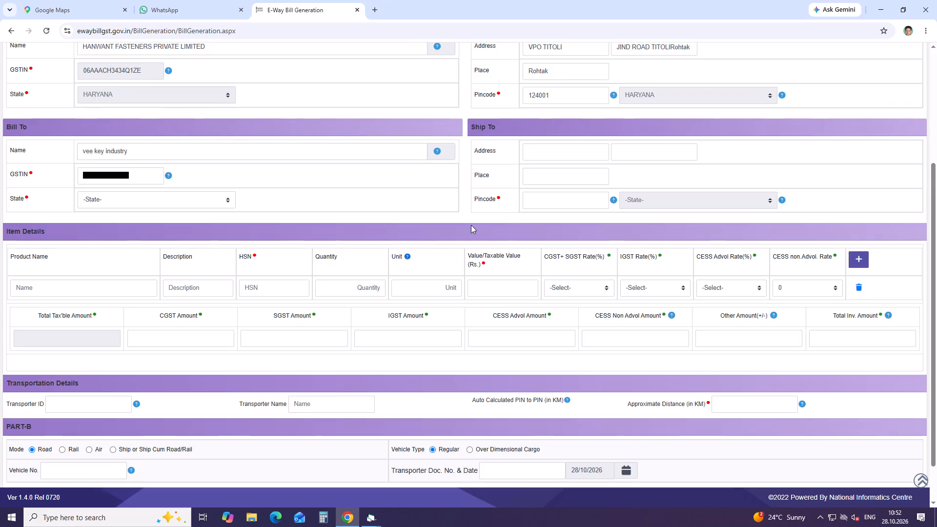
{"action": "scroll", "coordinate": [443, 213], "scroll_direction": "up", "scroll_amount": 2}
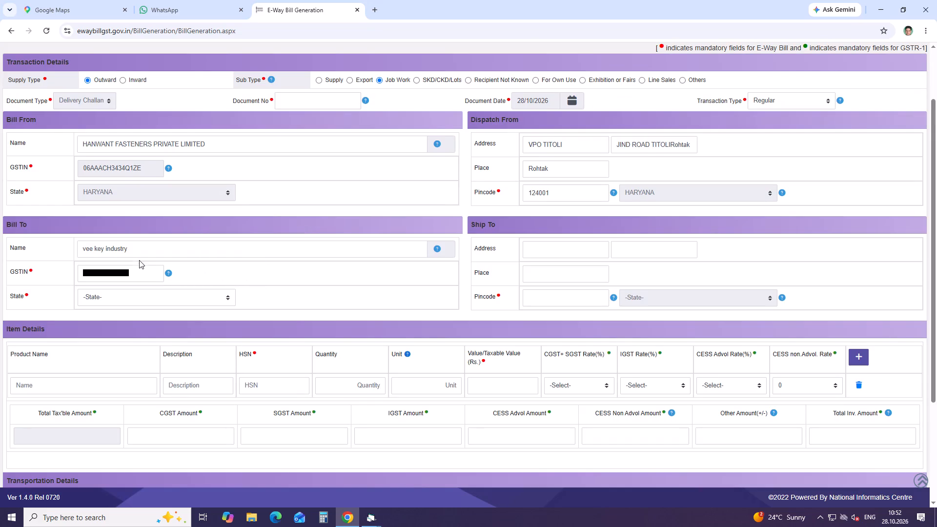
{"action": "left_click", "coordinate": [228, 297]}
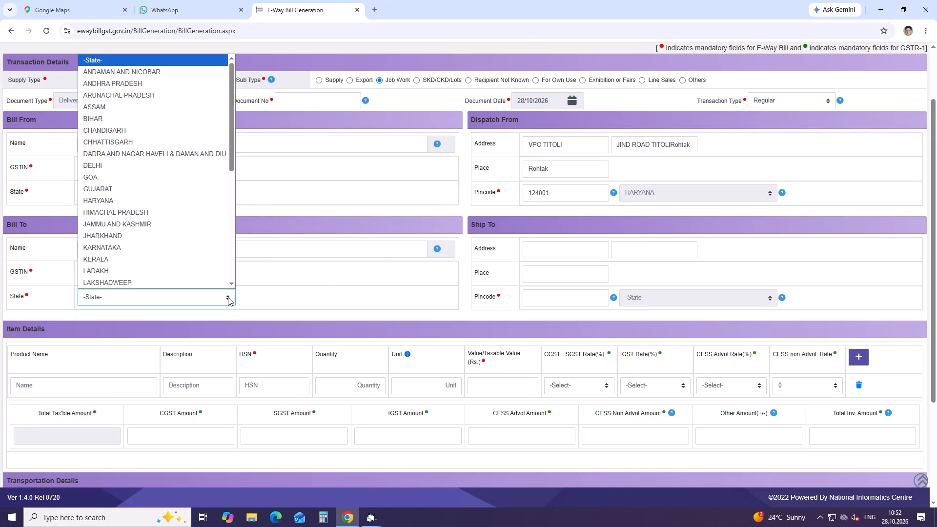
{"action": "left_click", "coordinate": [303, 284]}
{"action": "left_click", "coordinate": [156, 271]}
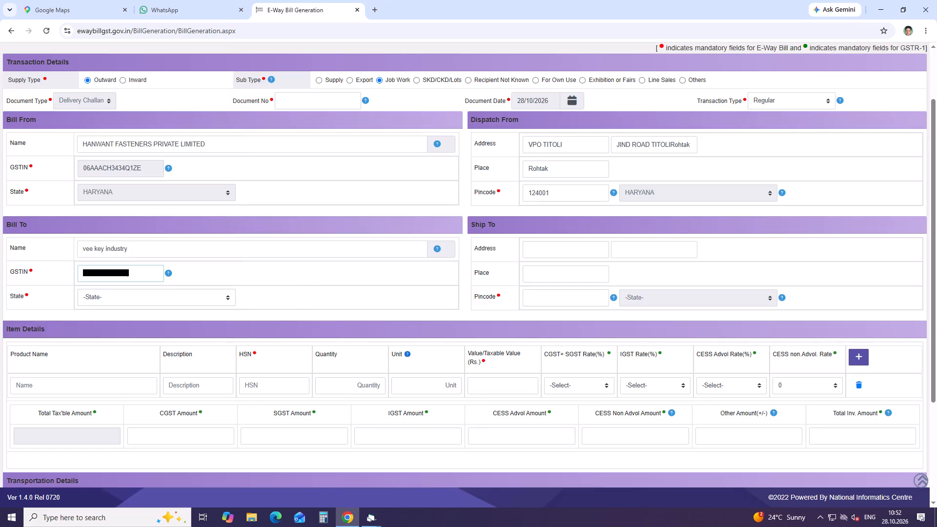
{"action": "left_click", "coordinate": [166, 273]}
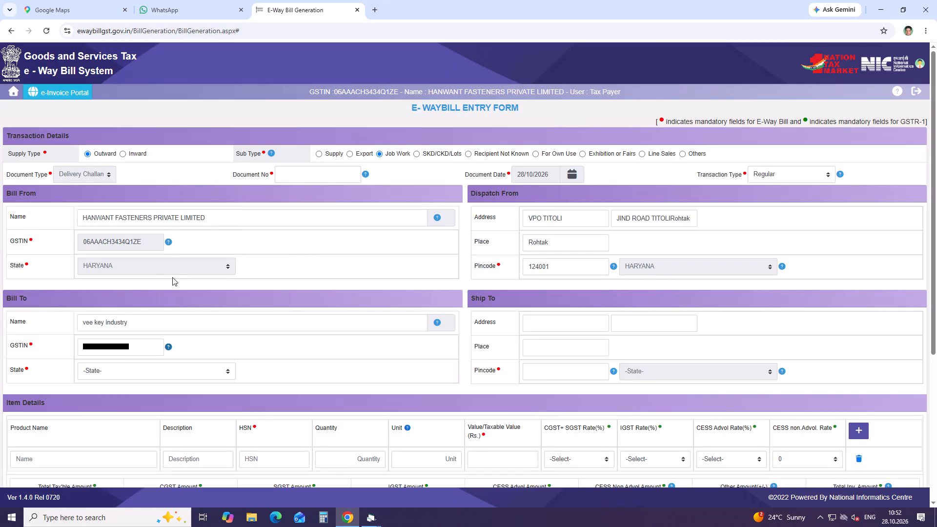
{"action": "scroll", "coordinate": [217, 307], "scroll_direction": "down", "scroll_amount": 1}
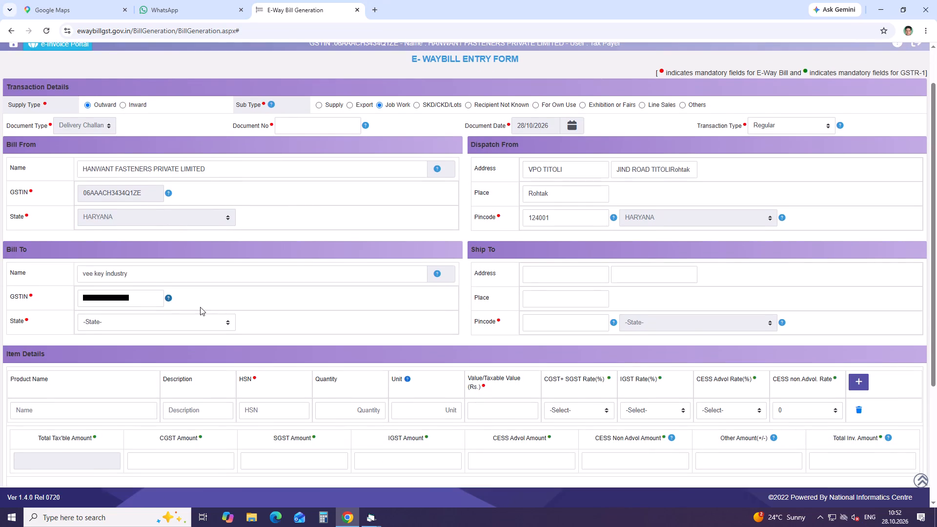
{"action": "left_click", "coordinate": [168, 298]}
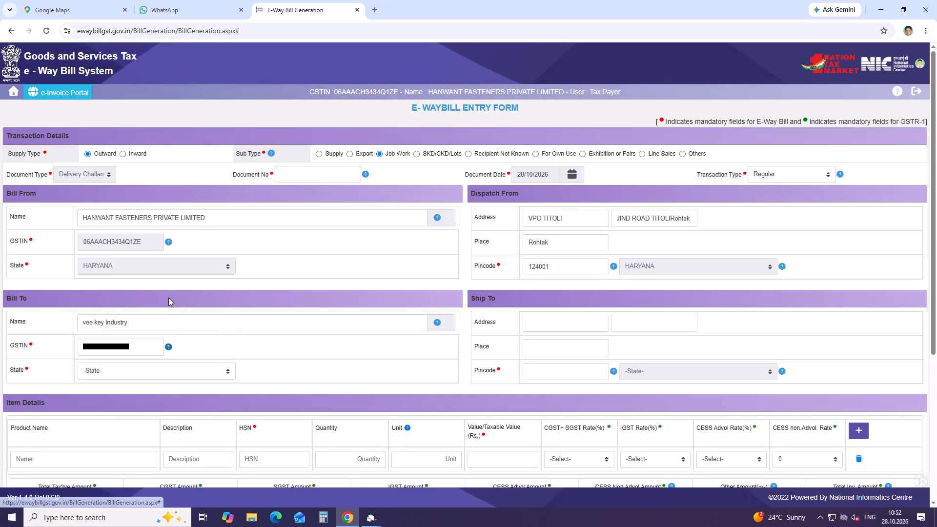
Complete the recipient's GSTIN in the Bill To section with its last three characters to load the recipient's details.
{"action": "left_click", "coordinate": [139, 347]}
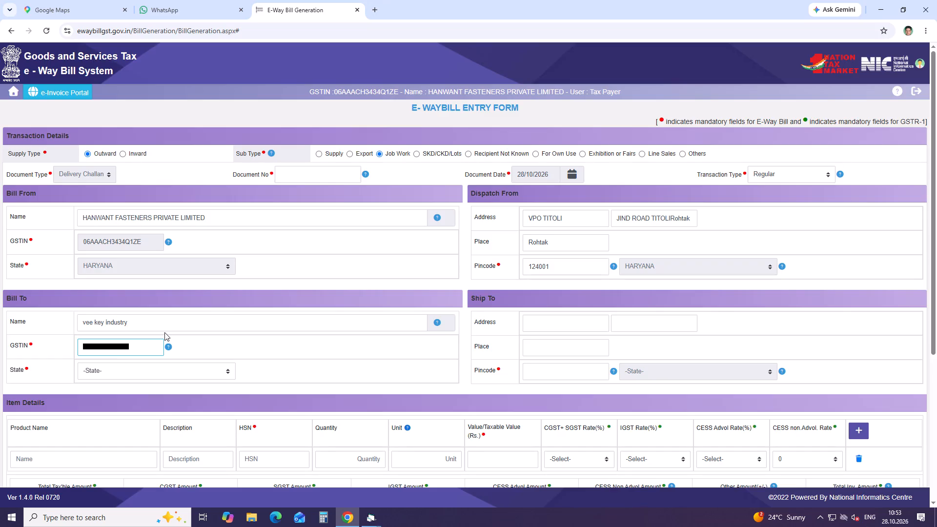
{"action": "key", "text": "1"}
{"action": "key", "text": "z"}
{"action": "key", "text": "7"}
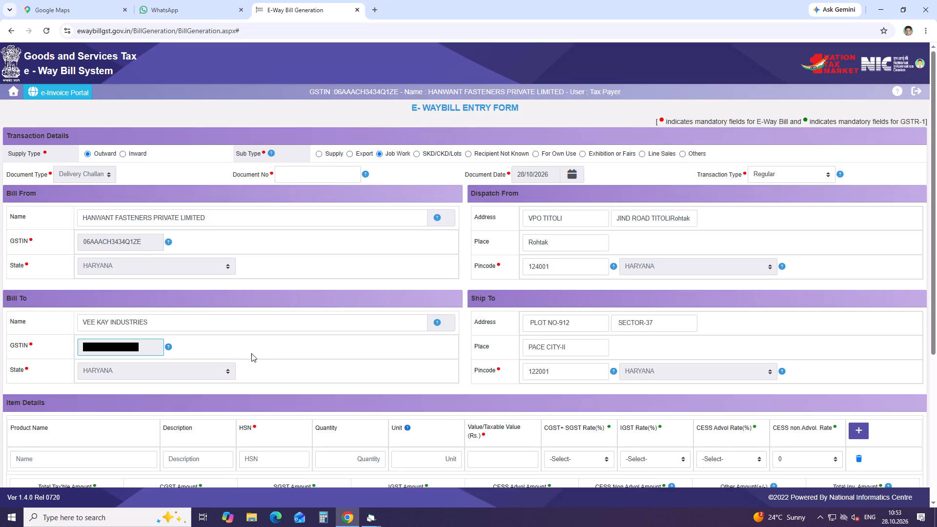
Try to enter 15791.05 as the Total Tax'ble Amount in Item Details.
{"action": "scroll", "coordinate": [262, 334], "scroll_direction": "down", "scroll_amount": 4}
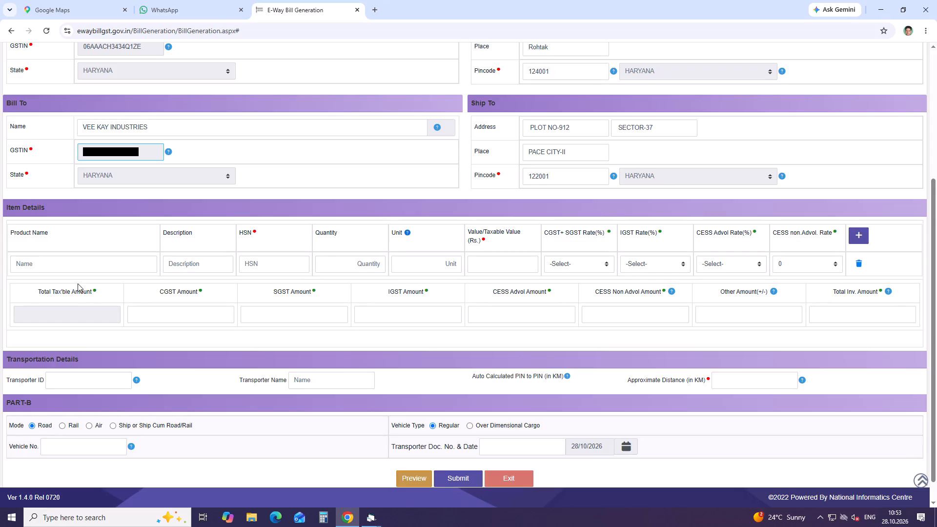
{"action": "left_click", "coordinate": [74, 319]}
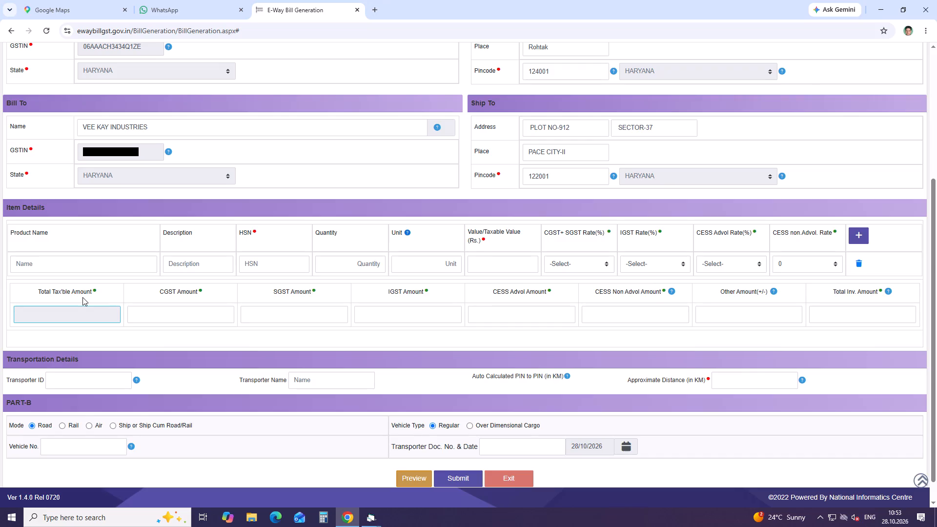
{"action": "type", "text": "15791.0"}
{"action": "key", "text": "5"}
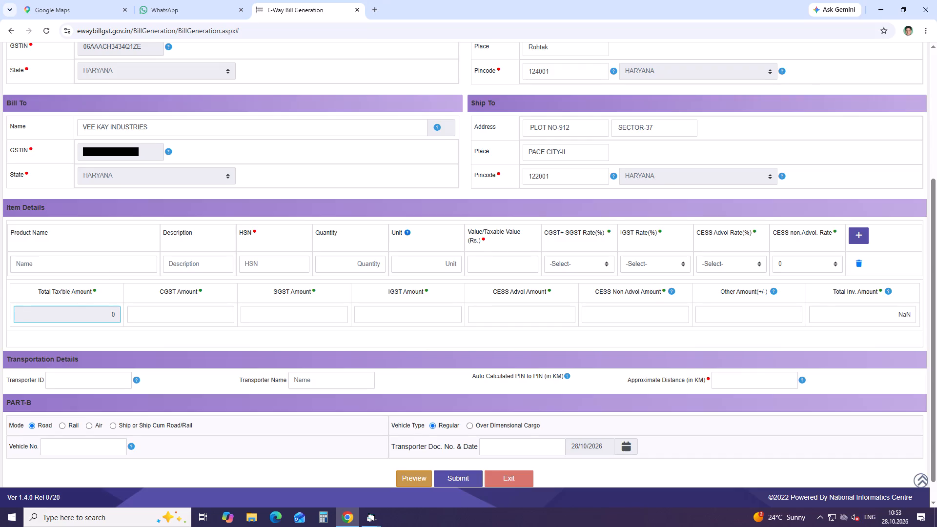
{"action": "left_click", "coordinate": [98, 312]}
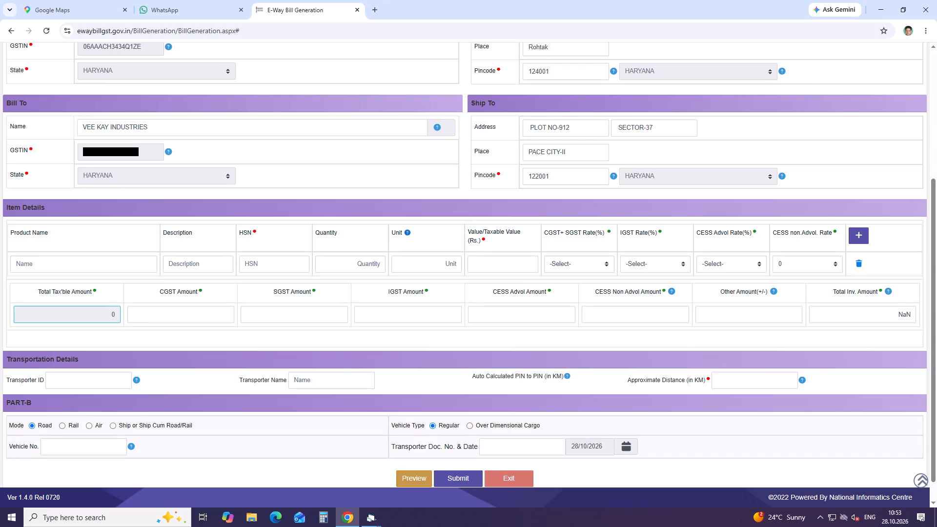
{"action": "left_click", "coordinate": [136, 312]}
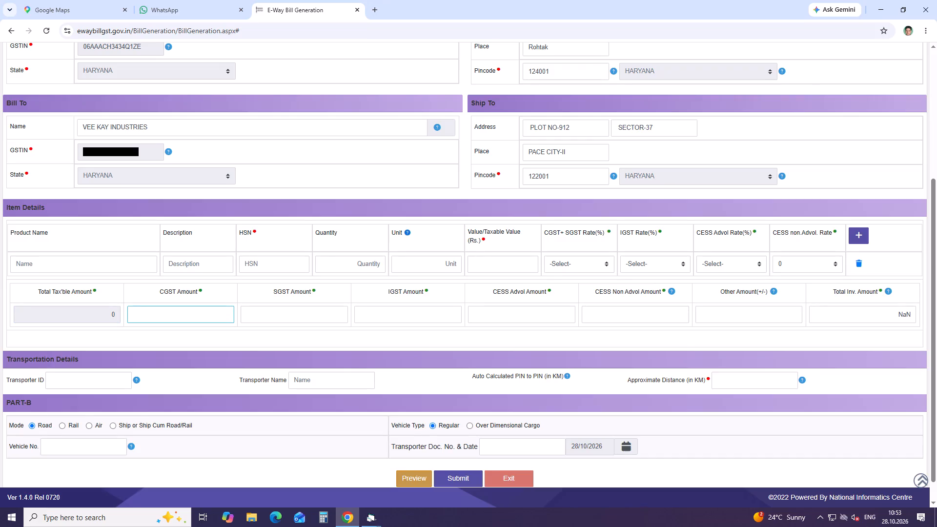
Enter HSN code 73181500 for the first item row in Item Details.
{"action": "left_click", "coordinate": [269, 237]}
{"action": "left_click", "coordinate": [263, 260]}
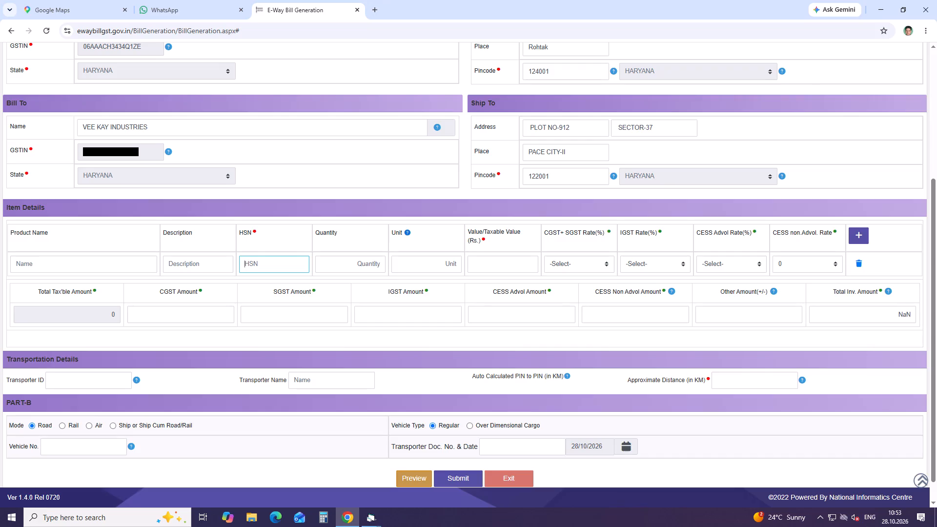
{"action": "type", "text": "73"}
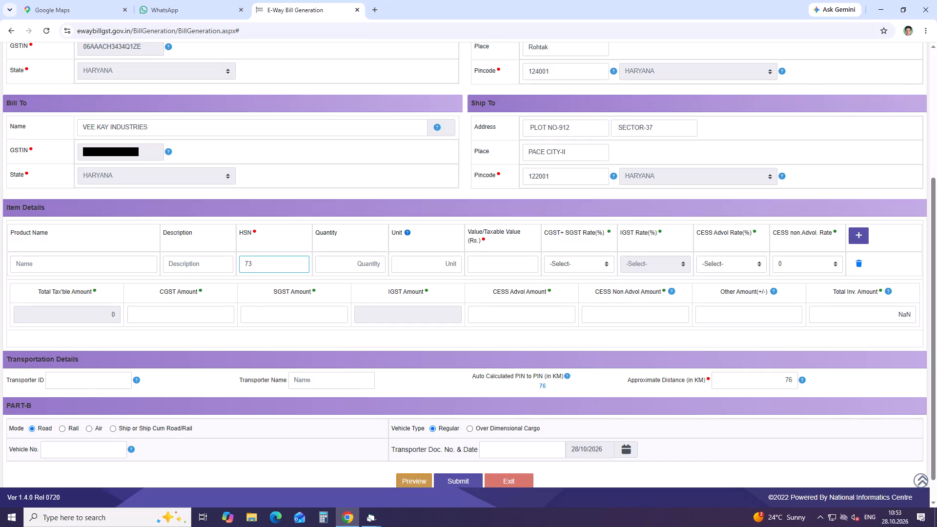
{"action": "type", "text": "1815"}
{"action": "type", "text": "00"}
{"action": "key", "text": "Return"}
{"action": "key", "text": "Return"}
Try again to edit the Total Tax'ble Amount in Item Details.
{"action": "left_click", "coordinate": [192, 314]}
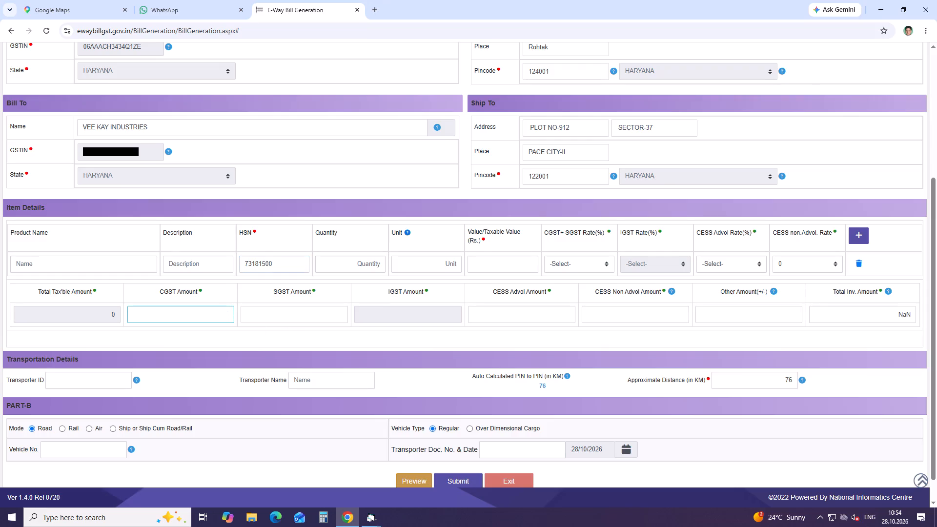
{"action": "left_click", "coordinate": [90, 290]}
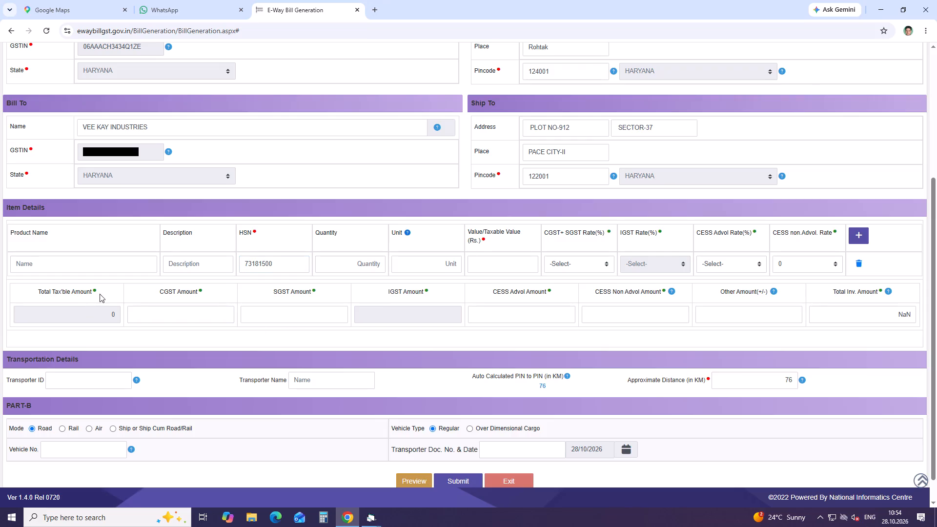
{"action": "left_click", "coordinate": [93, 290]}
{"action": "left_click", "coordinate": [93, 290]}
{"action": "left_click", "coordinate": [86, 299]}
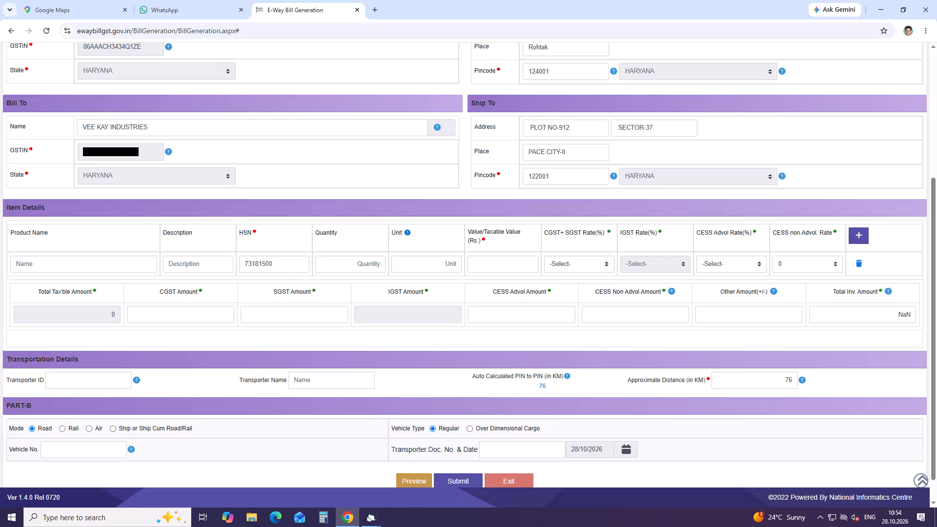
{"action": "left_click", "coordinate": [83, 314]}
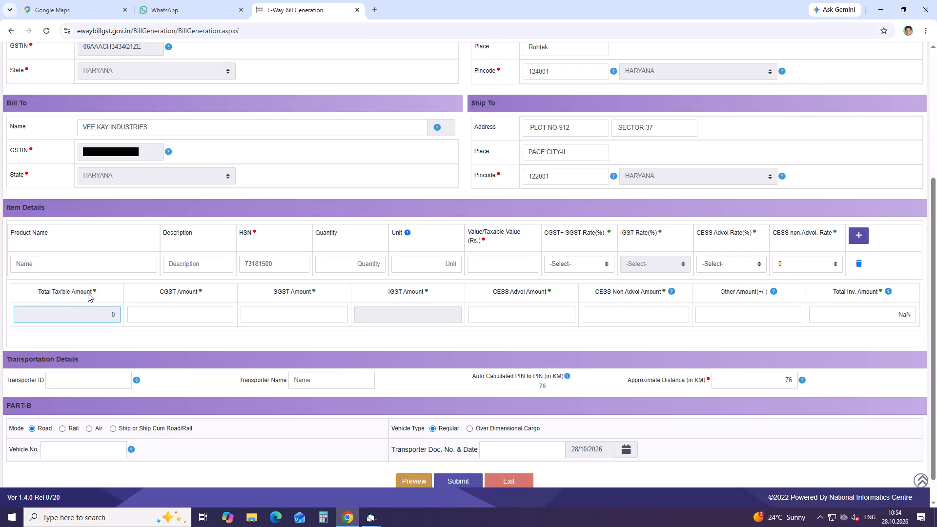